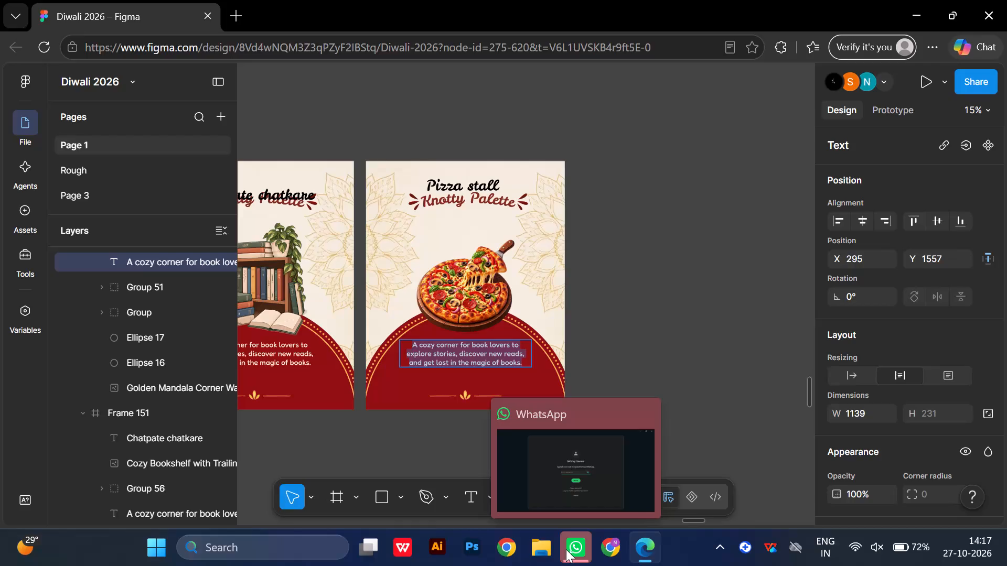
# Export the Sugar Arcade poster frame in Section 3 as a PNG at 1x.
pyautogui.click(659, 375)
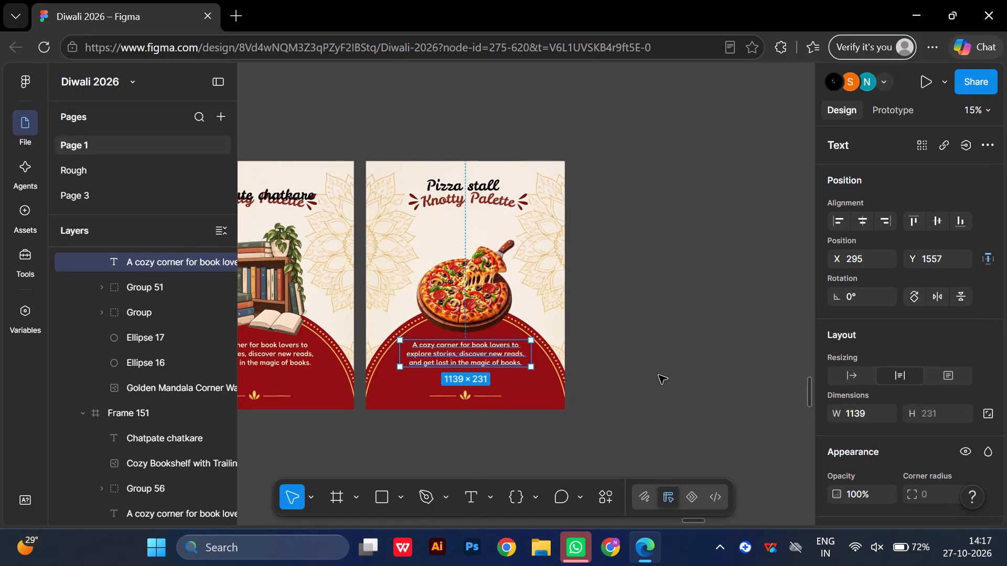
pyautogui.hscroll(8, 659, 375)
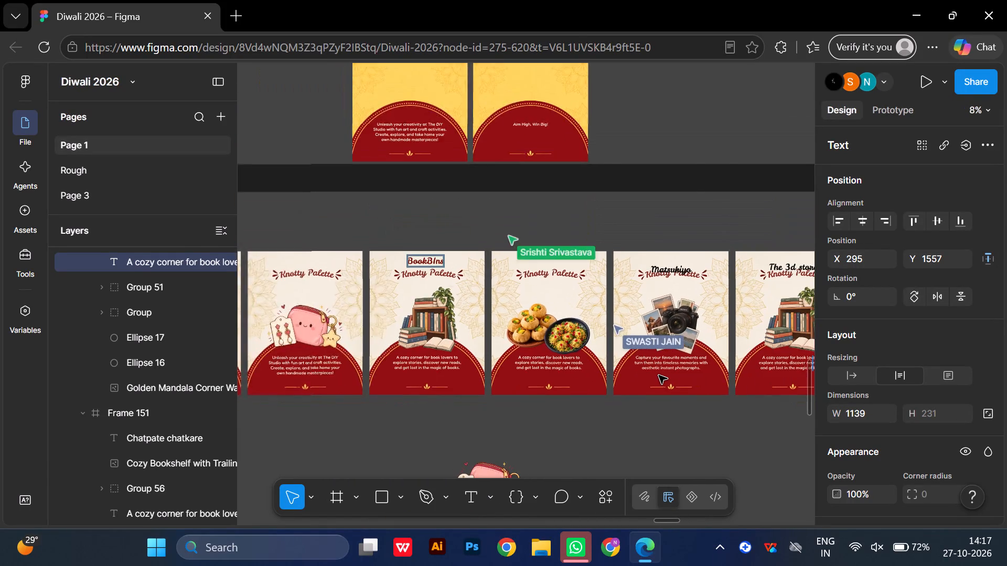
pyautogui.hscroll(2, 659, 375)
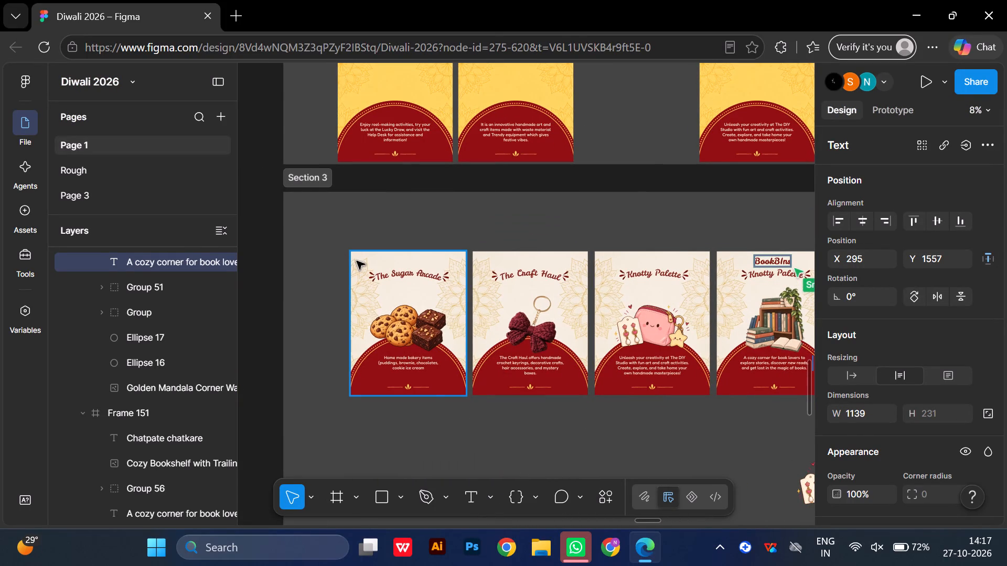
pyautogui.click(357, 261)
pyautogui.scroll(-3, 948, 467)
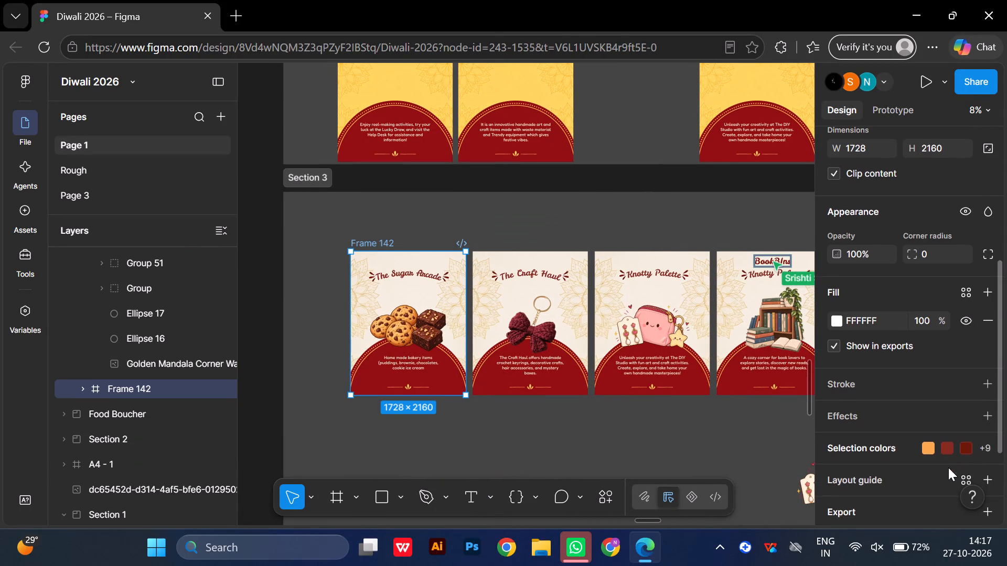
pyautogui.scroll(-2, 948, 467)
pyautogui.click(910, 434)
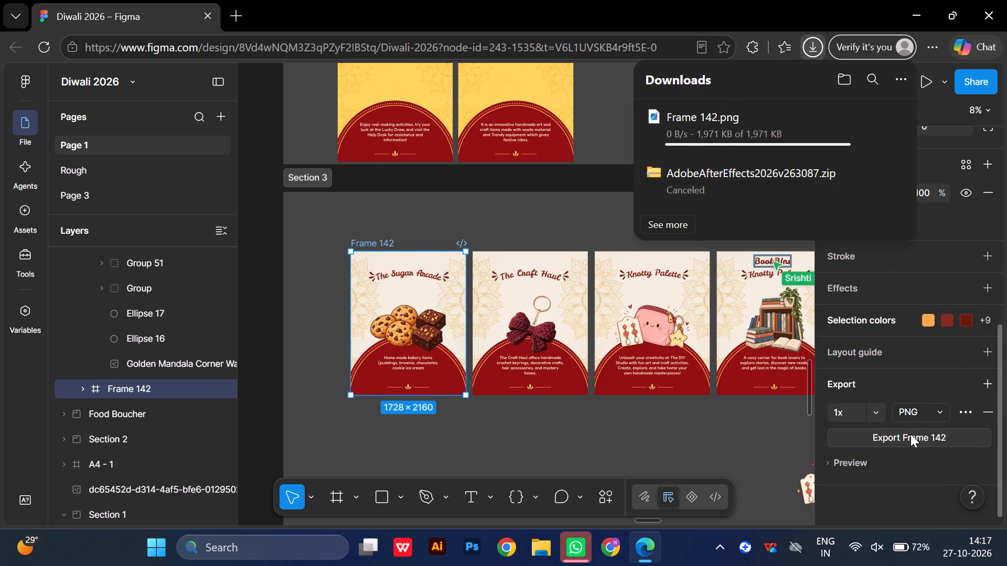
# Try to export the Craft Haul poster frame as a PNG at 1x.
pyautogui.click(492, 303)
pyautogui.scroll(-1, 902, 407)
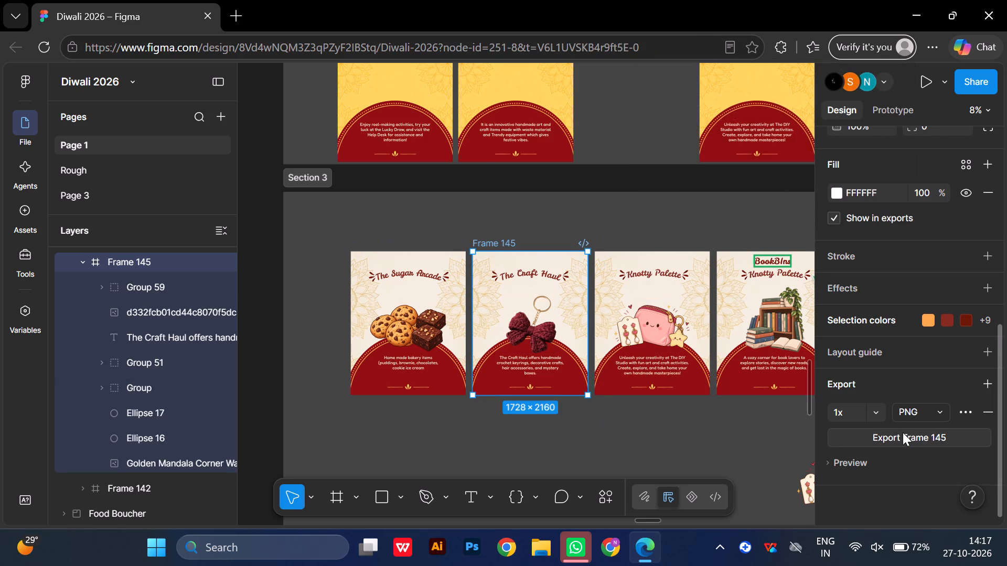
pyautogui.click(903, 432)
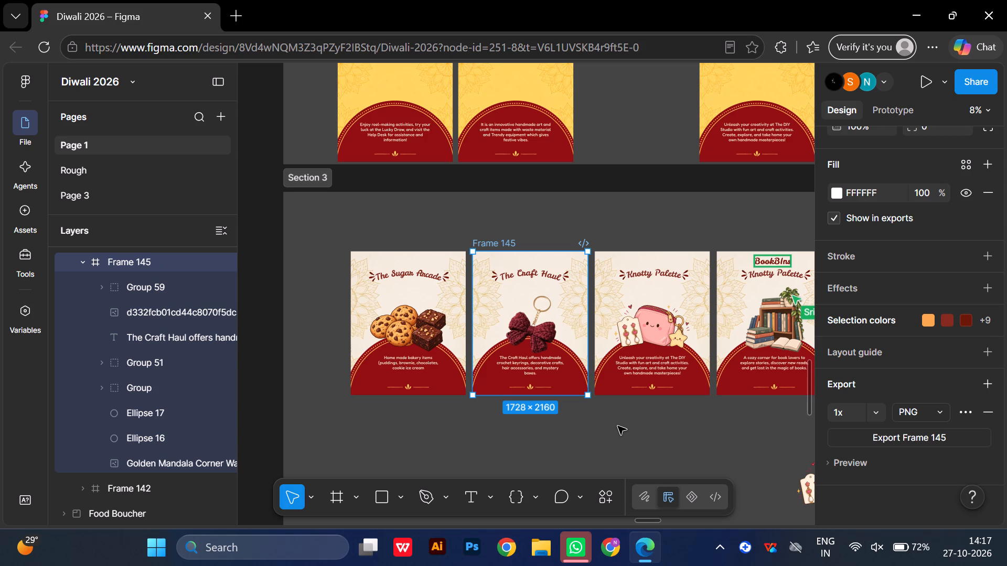
# Check who has viewed the Diwali 2026 file and who has sharing access to it.
pyautogui.click(974, 90)
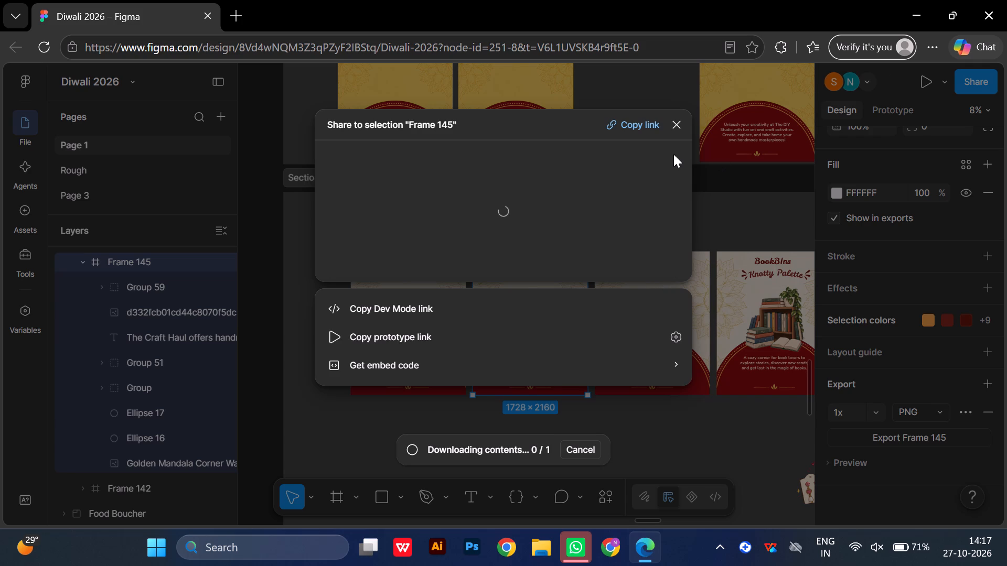
pyautogui.click(672, 129)
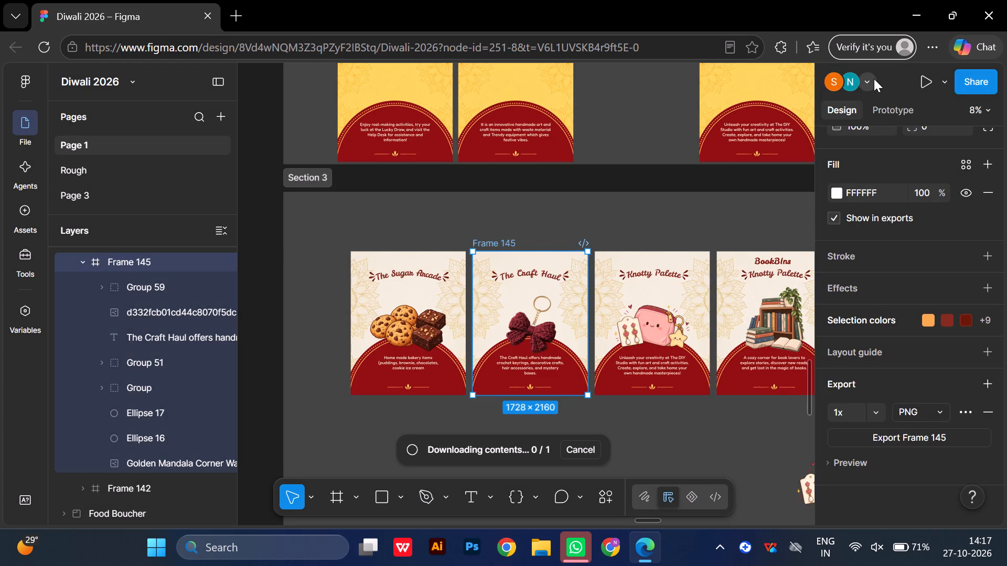
pyautogui.click(874, 79)
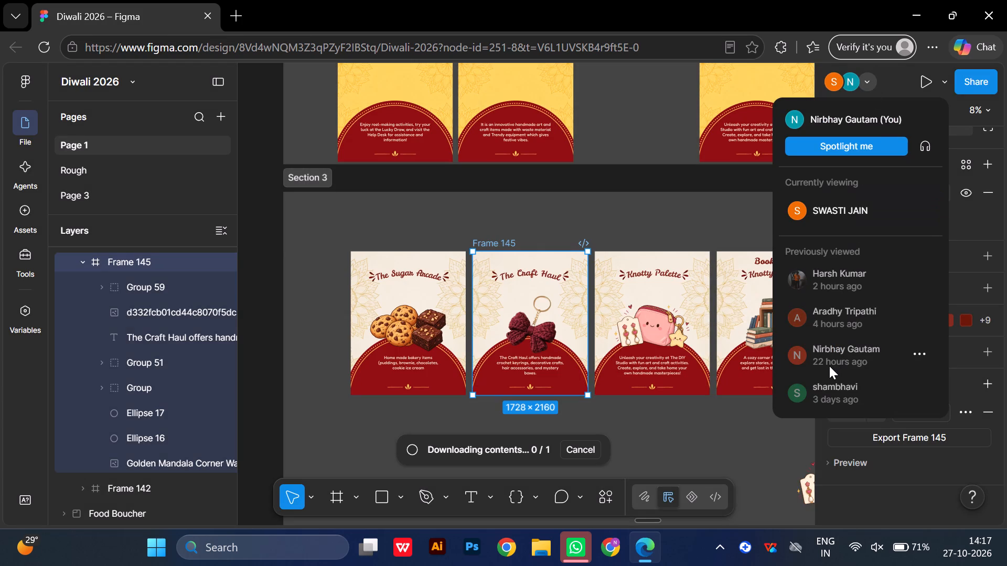
pyautogui.scroll(-1, 829, 368)
pyautogui.click(637, 187)
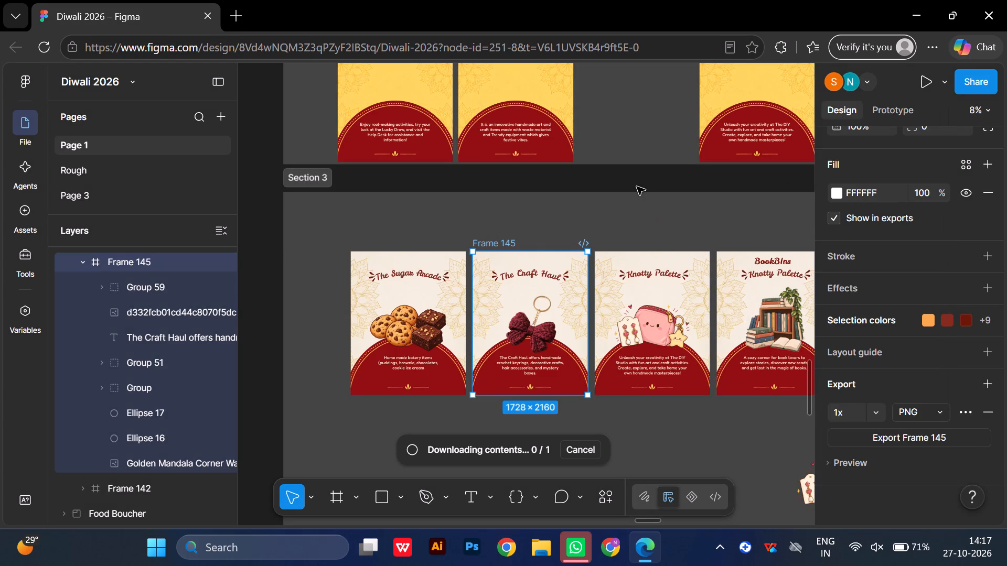
pyautogui.click(975, 80)
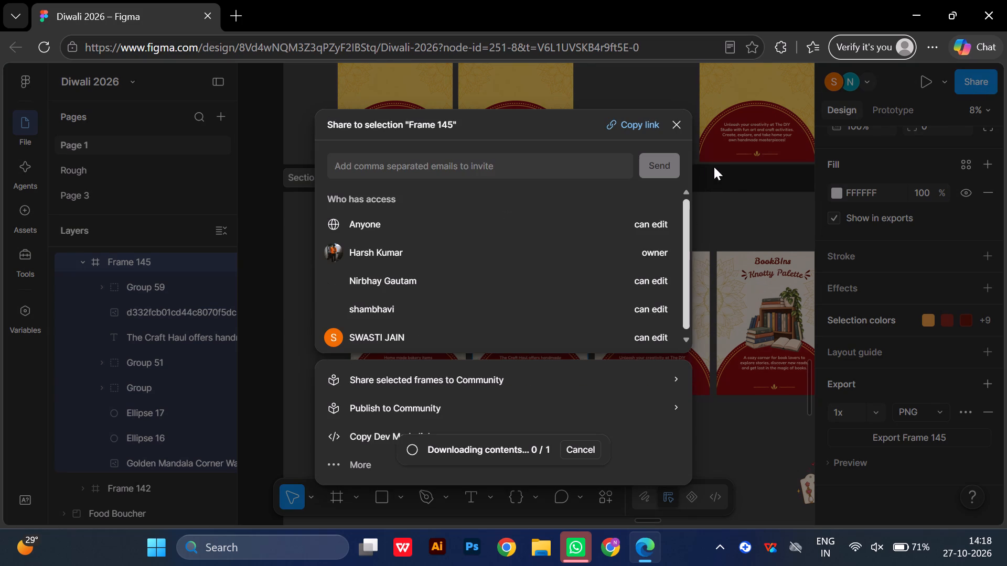
pyautogui.click(723, 177)
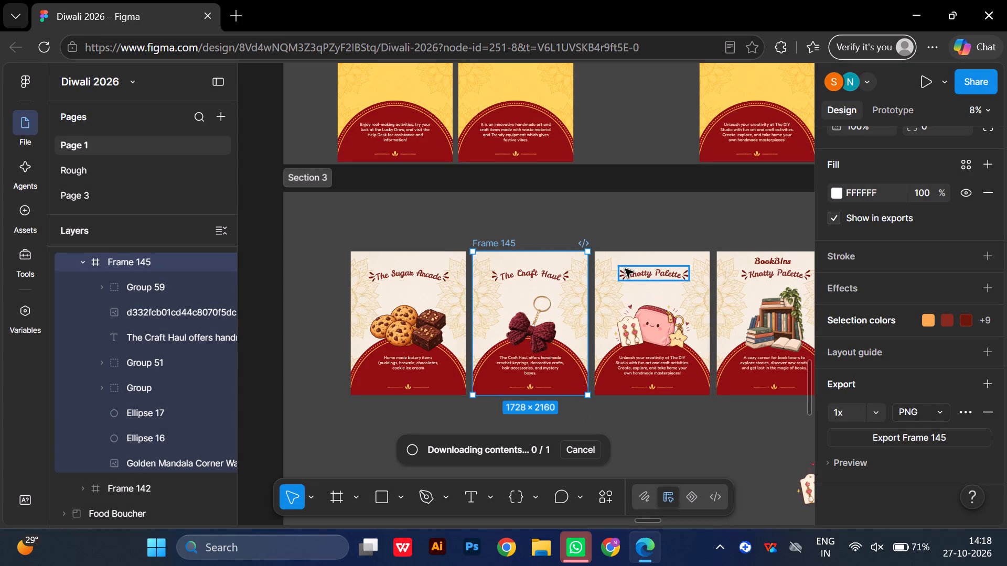
# Export the Knotty Palette poster frame with the pink pouch artwork as a PNG at 1x.
pyautogui.click(610, 269)
pyautogui.click(859, 438)
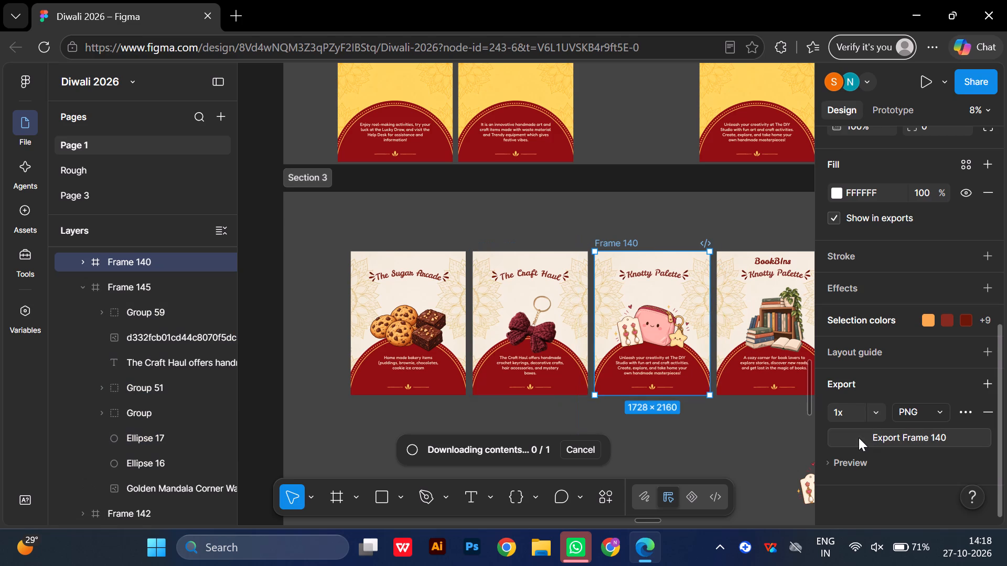
# In File Explorer's Downloads folder, delete the Team_Renaissance_Antaragni25_Formatted presentation and the Frame 64 and Frame 64 (1) images.
pyautogui.click(549, 540)
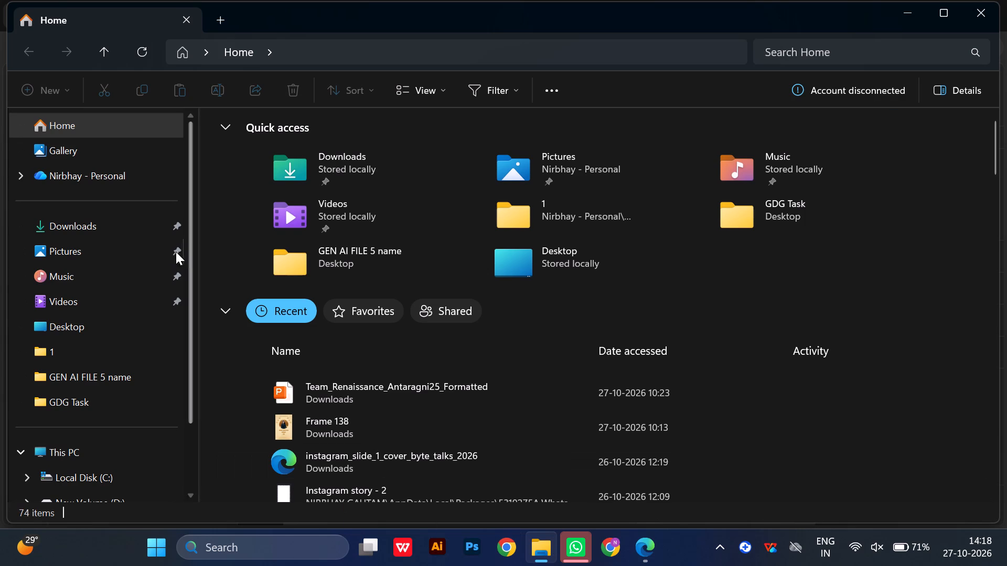
pyautogui.click(142, 231)
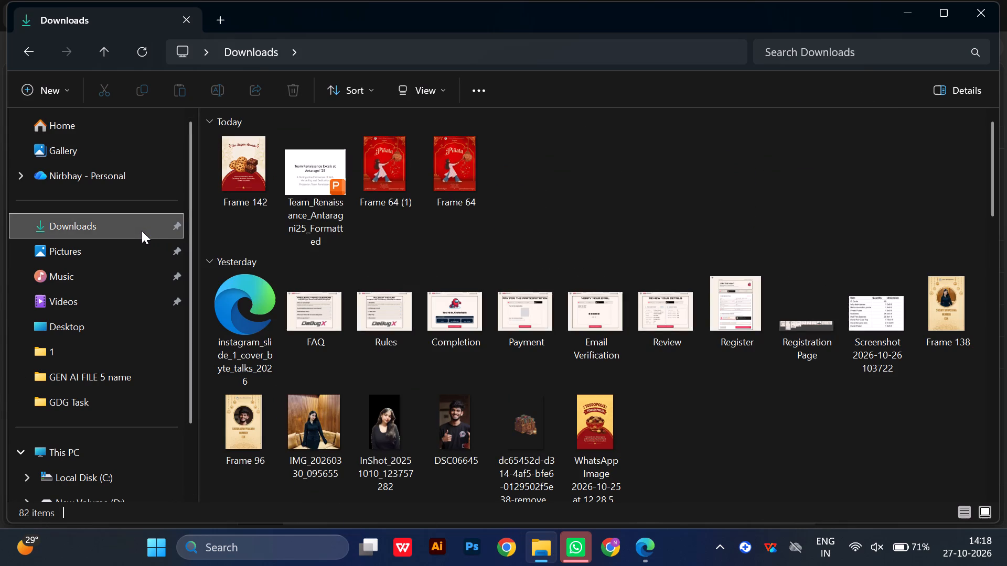
pyautogui.click(288, 183)
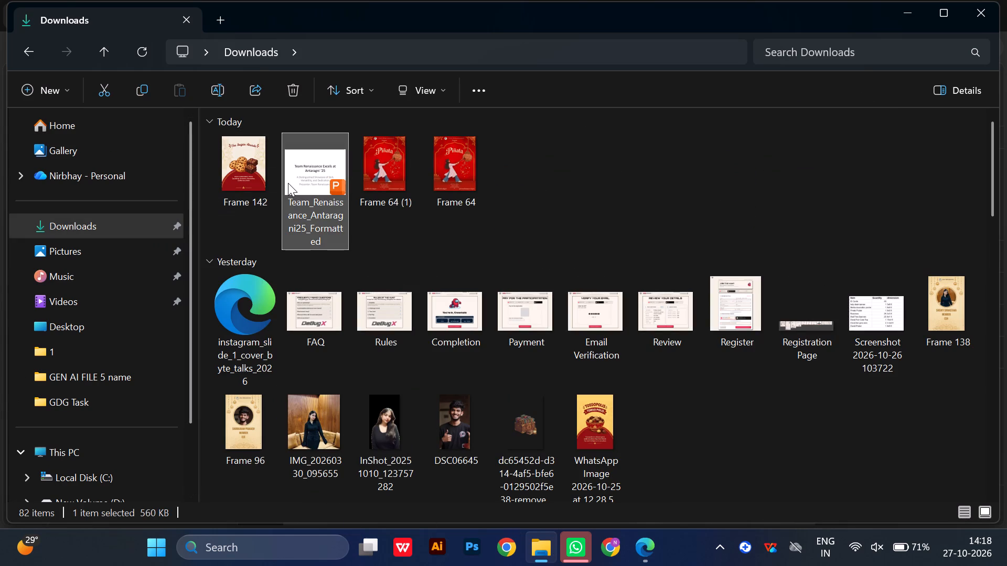
pyautogui.press('Delete')
pyautogui.click(288, 183)
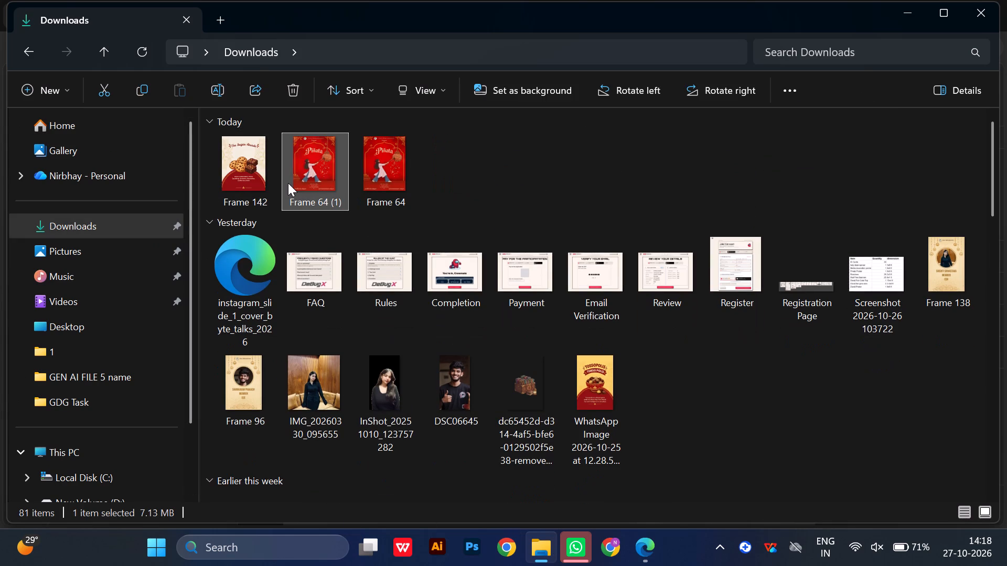
pyautogui.press('Delete')
pyautogui.click(288, 183)
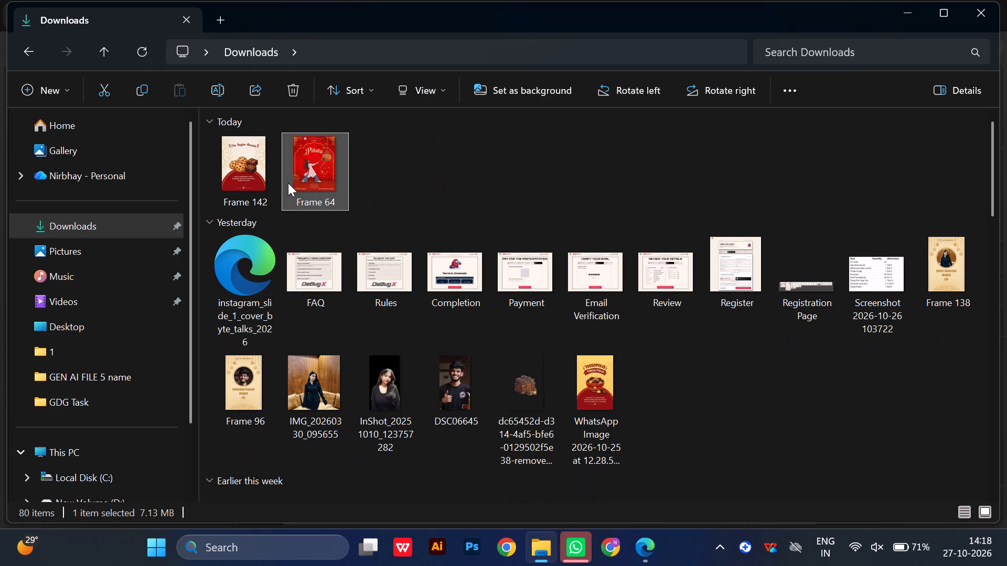
pyautogui.press('Delete')
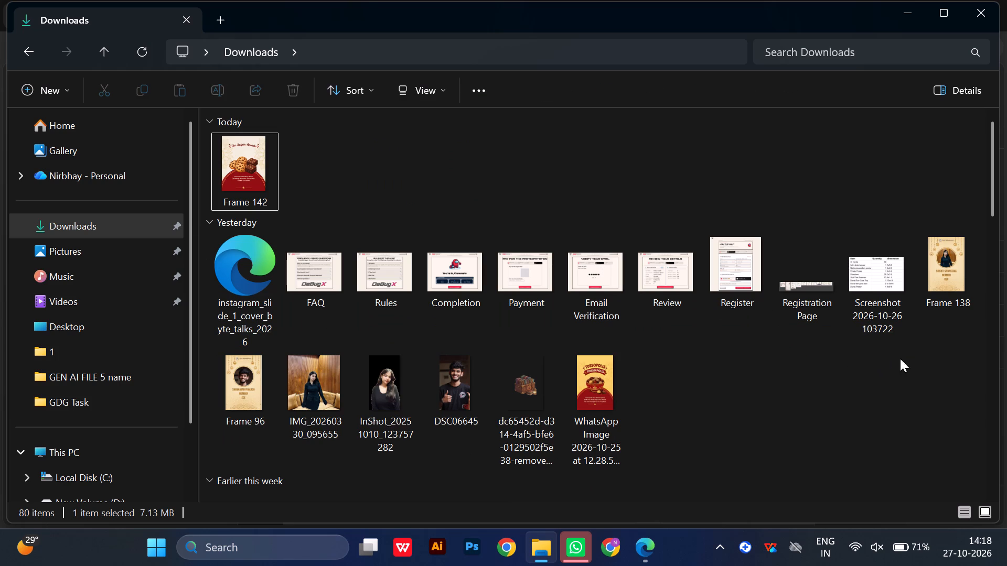
# Delete all of yesterday's files from Downloads, including the FAQ to Frame 138 images, the instagram_slide page and the photos.
pyautogui.moveTo(948, 332); pyautogui.dragTo(557, 304)
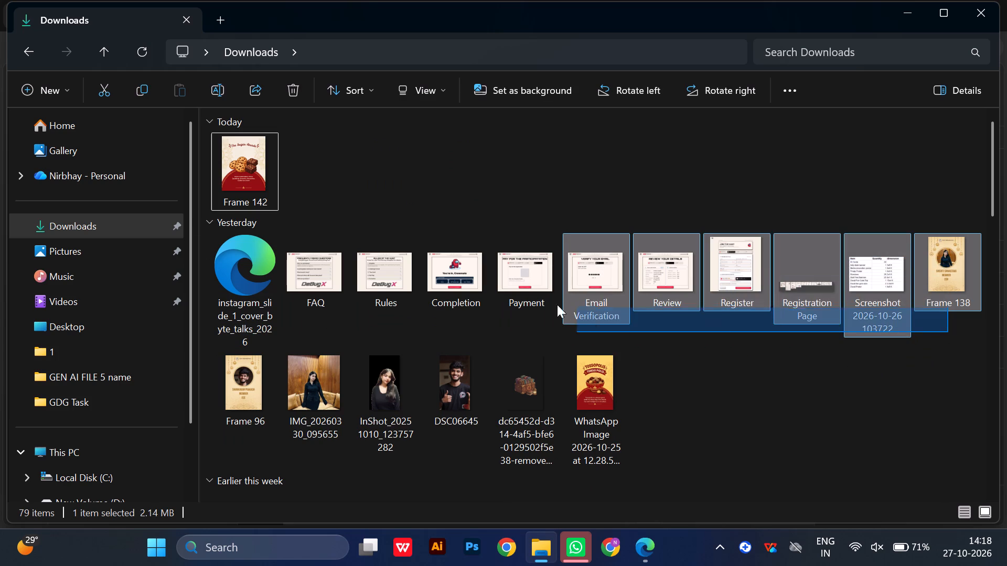
pyautogui.moveTo(557, 304); pyautogui.dragTo(304, 279)
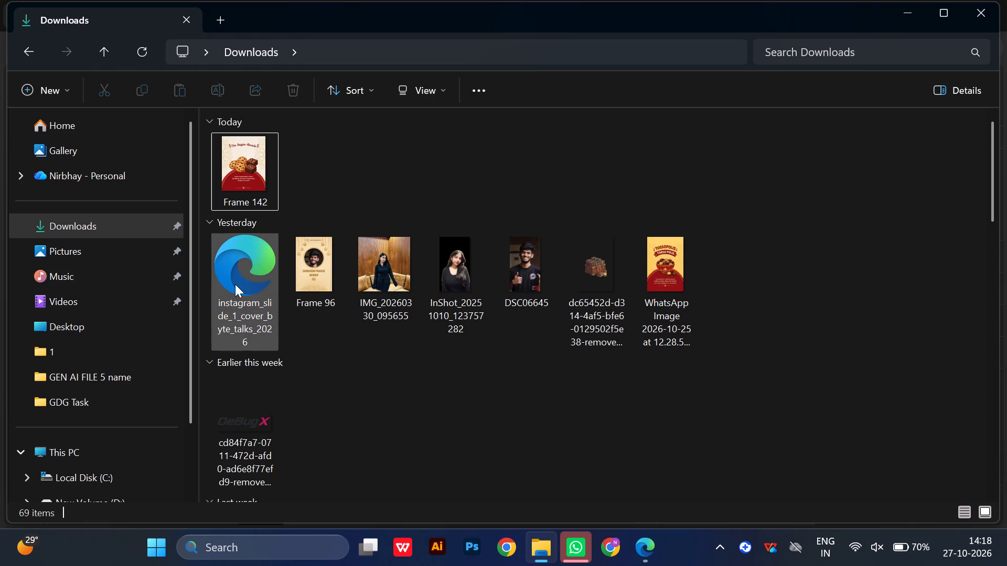
pyautogui.click(235, 284)
pyautogui.press('Delete')
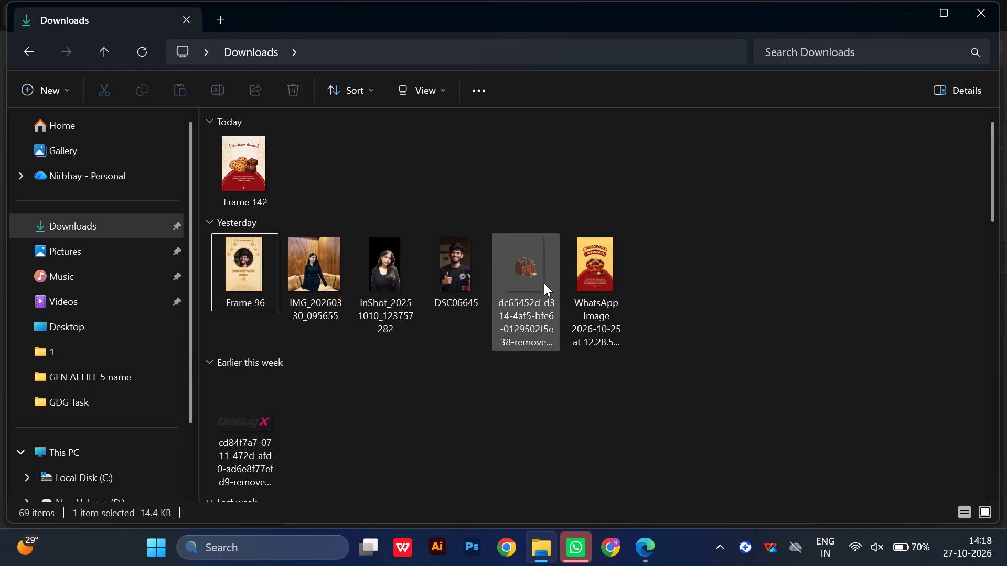
pyautogui.moveTo(715, 286); pyautogui.dragTo(251, 247)
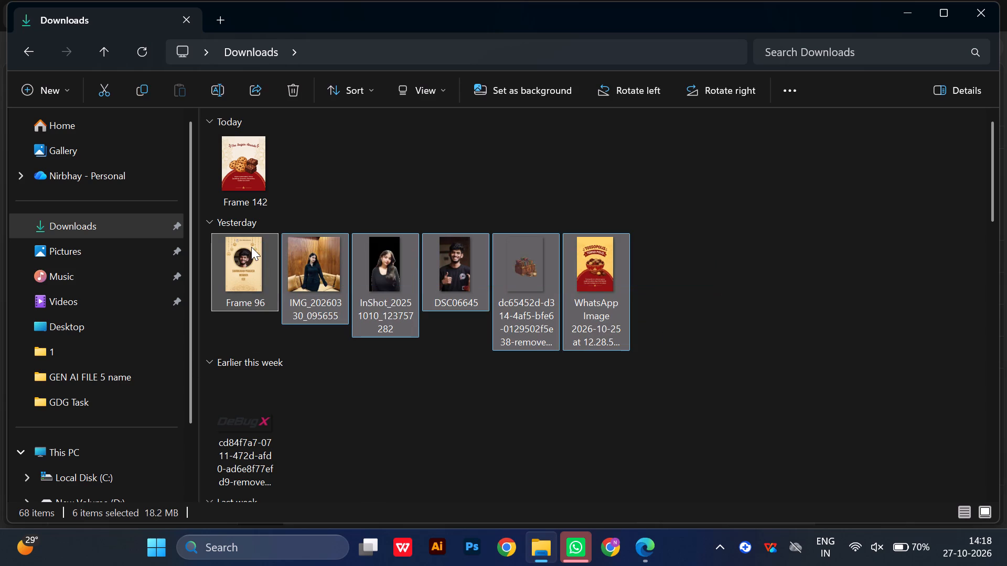
pyautogui.press('Delete')
pyautogui.scroll(-1, 362, 331)
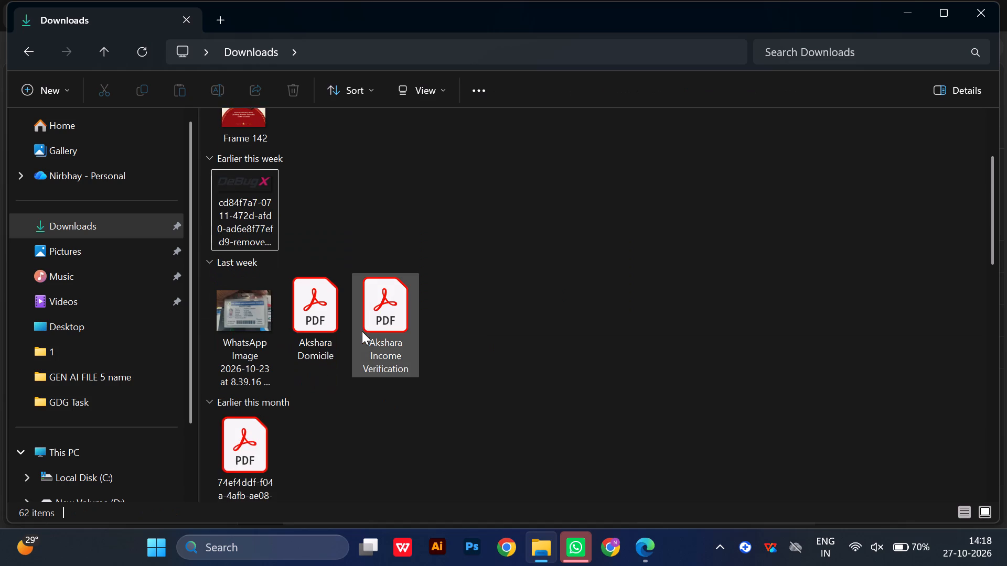
pyautogui.scroll(4, 362, 331)
# Check the pending export in Figma and look in the Downloads folder for the exported poster images.
pyautogui.click(647, 545)
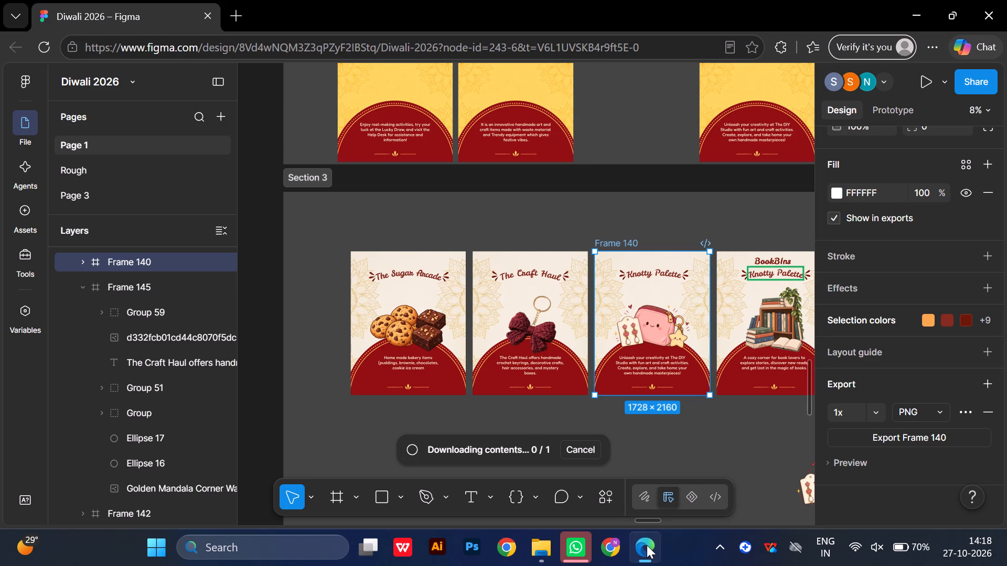
pyautogui.click(741, 433)
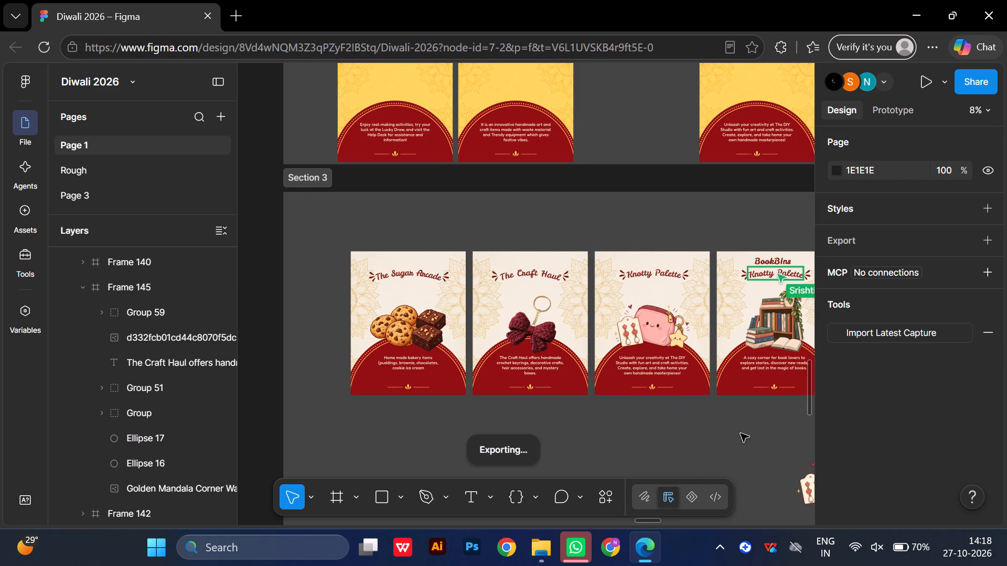
pyautogui.hscroll(-2, 741, 433)
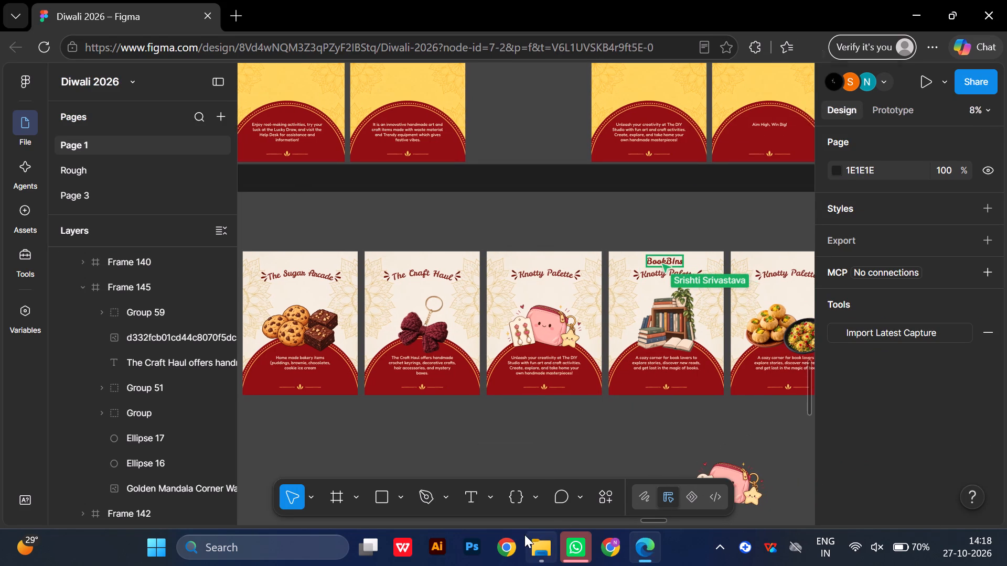
pyautogui.click(535, 550)
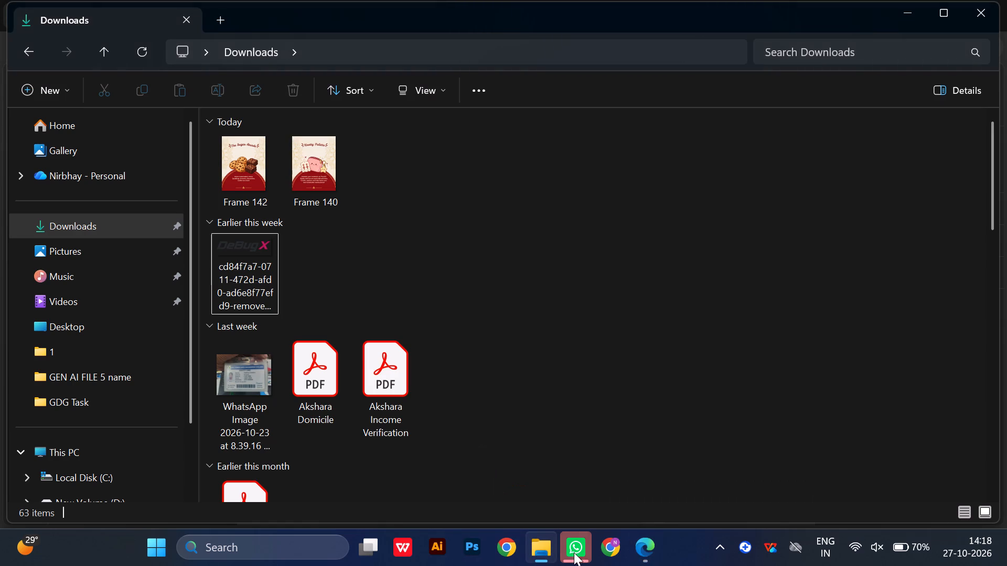
# Return to Figma and export the Craft Haul poster frame as a PNG at 1x, dismissing the pop-up advertisement.
pyautogui.click(640, 549)
pyautogui.hscroll(1, 468, 431)
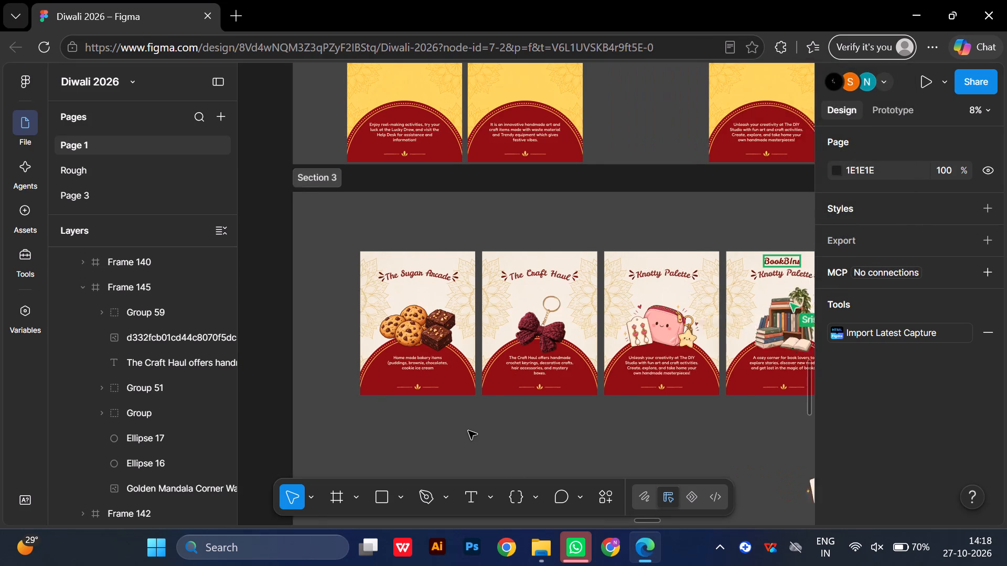
pyautogui.hscroll(1, 468, 431)
pyautogui.click(532, 298)
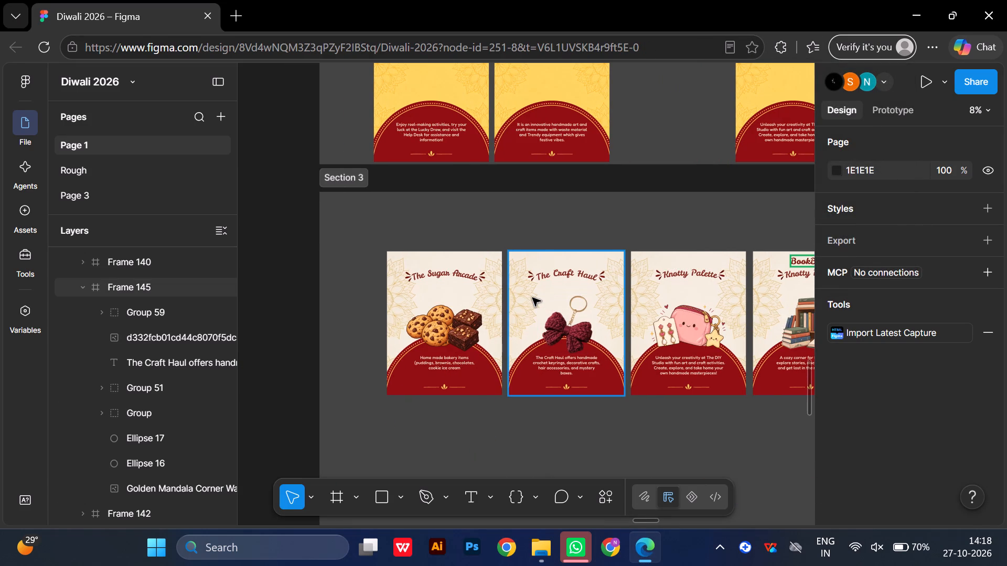
pyautogui.click(422, 289)
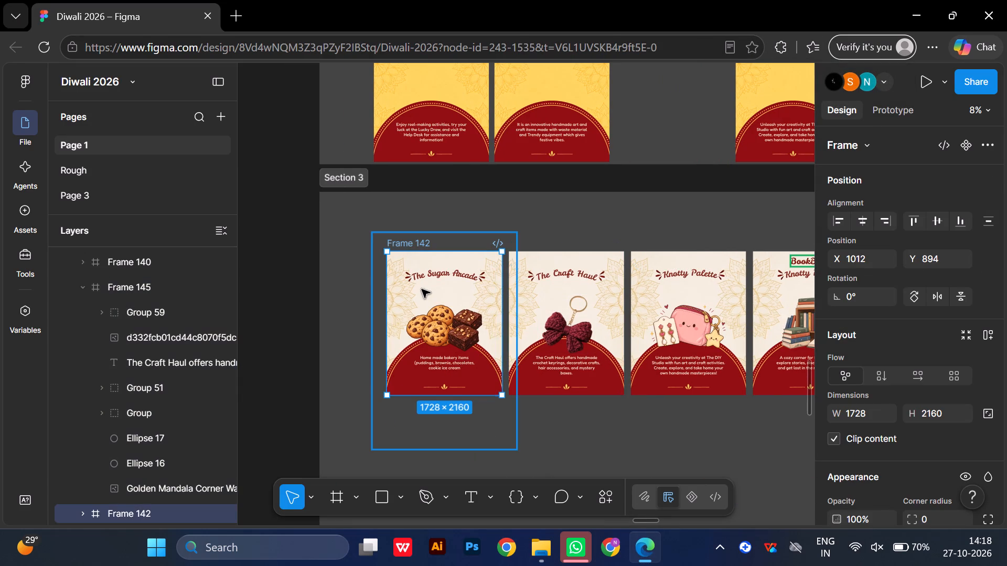
pyautogui.click(644, 315)
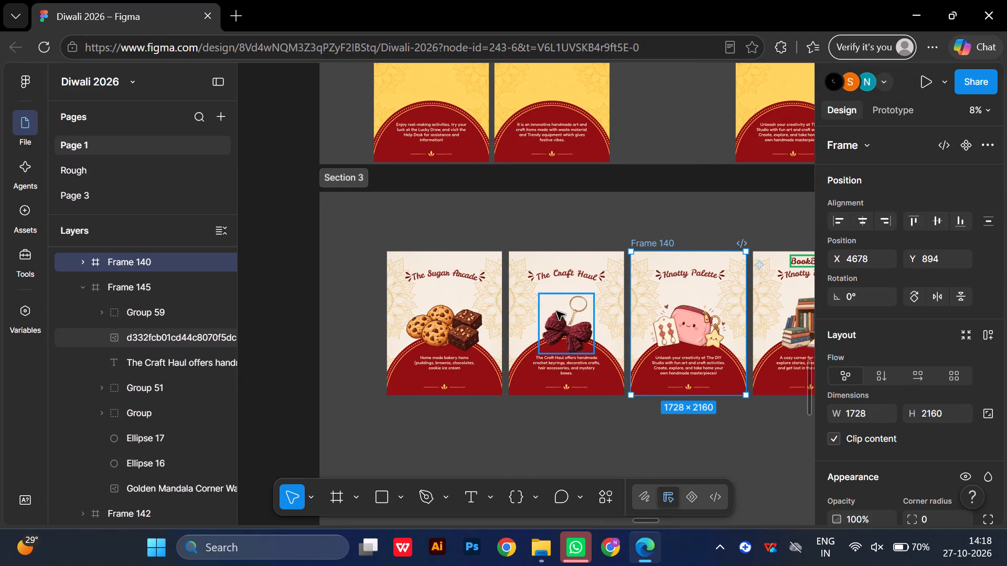
pyautogui.click(518, 306)
pyautogui.scroll(-3, 901, 455)
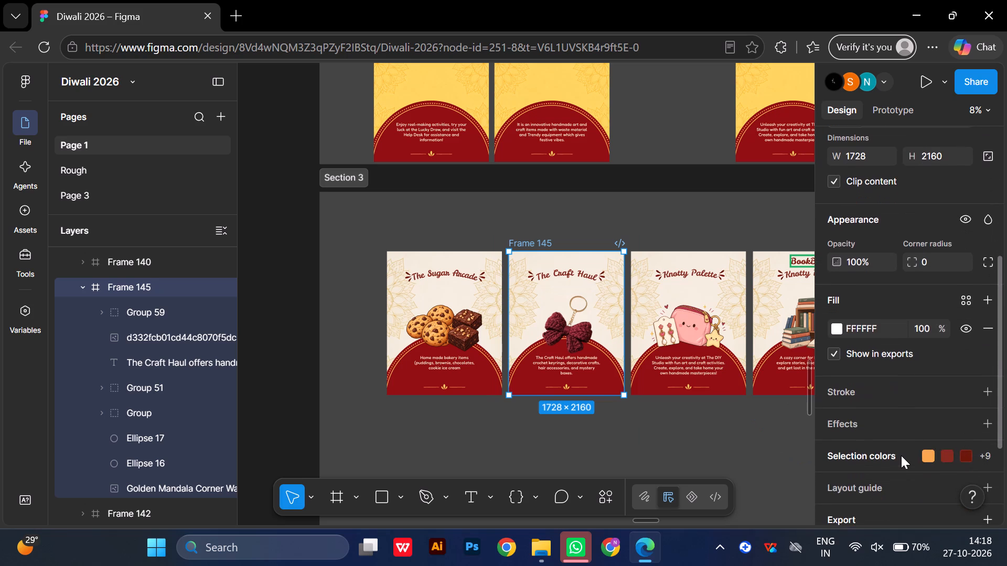
pyautogui.scroll(-2, 904, 439)
pyautogui.click(909, 441)
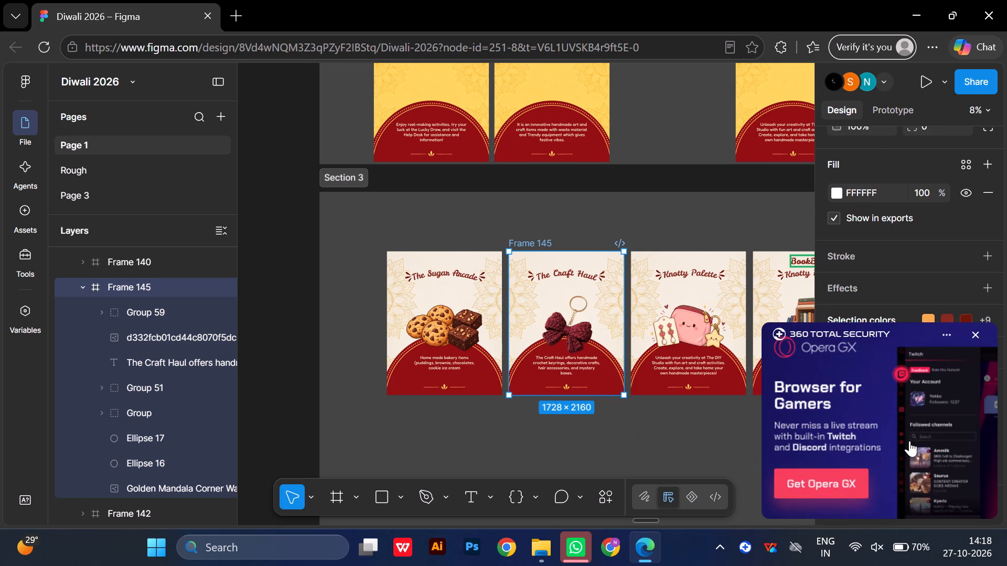
pyautogui.click(974, 337)
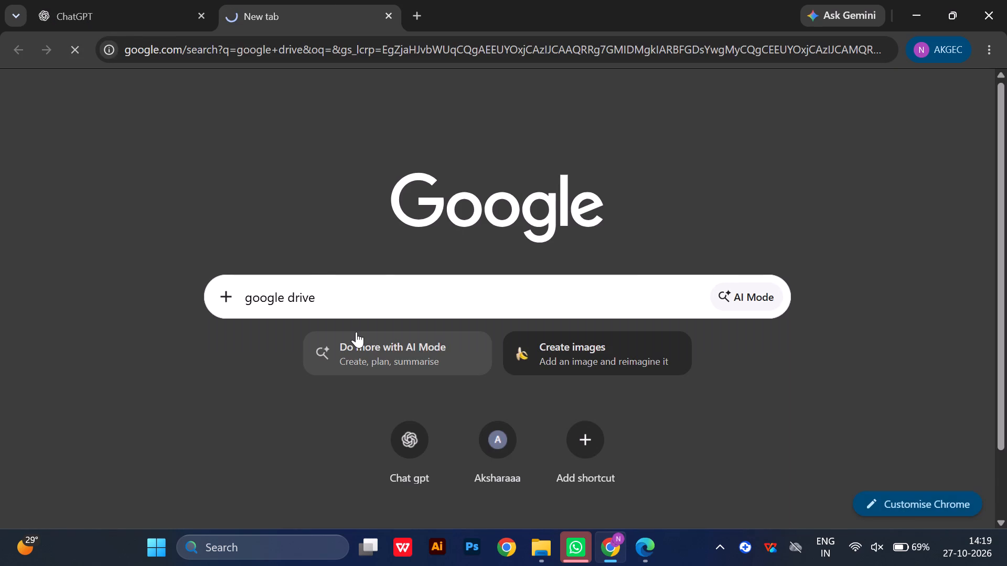
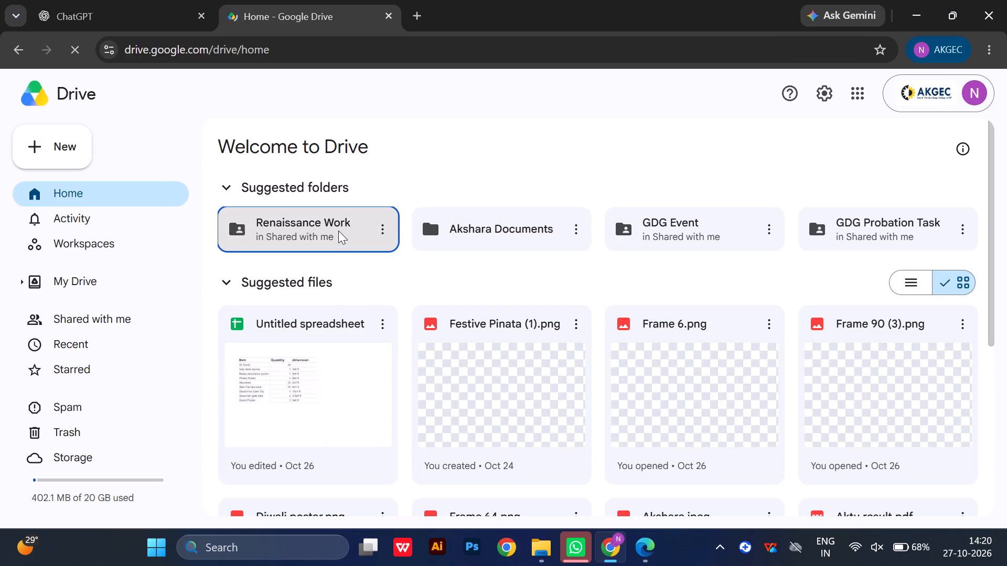
# Open the Stall Flex folder in Google Drive, inside Renaissance Work and Diwali Fair.
pyautogui.doubleClick(338, 231)
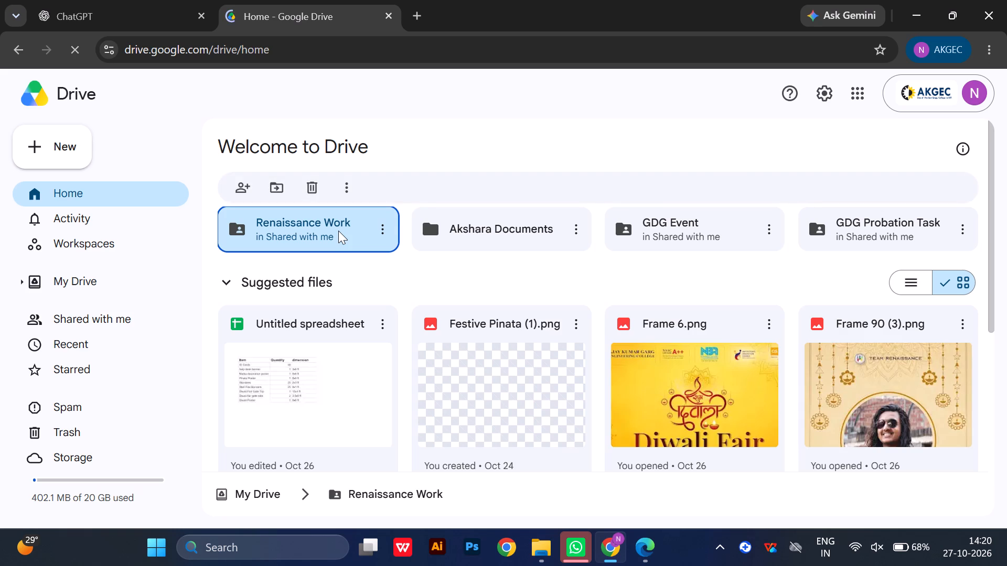
pyautogui.click(338, 231)
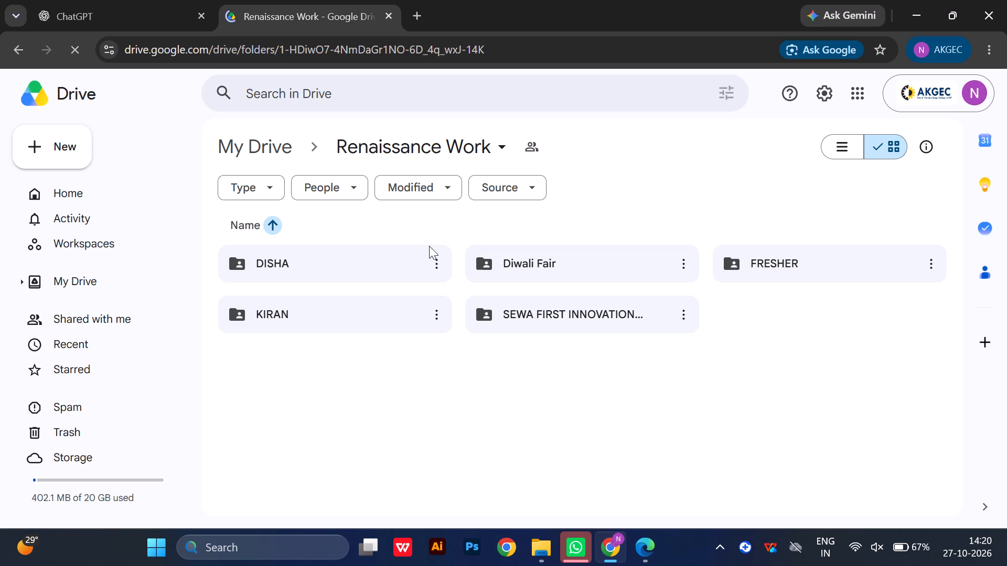
pyautogui.doubleClick(537, 279)
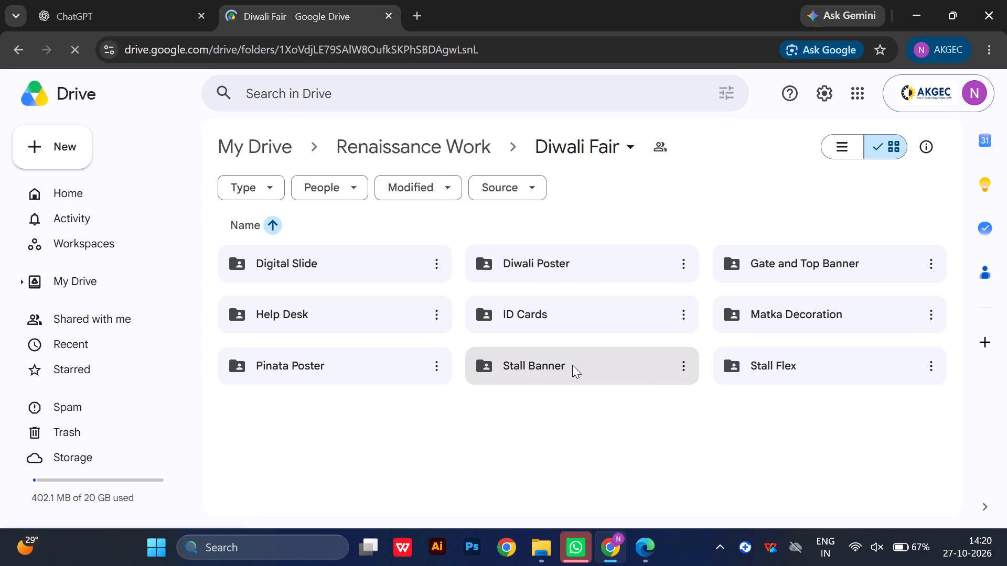
pyautogui.doubleClick(792, 372)
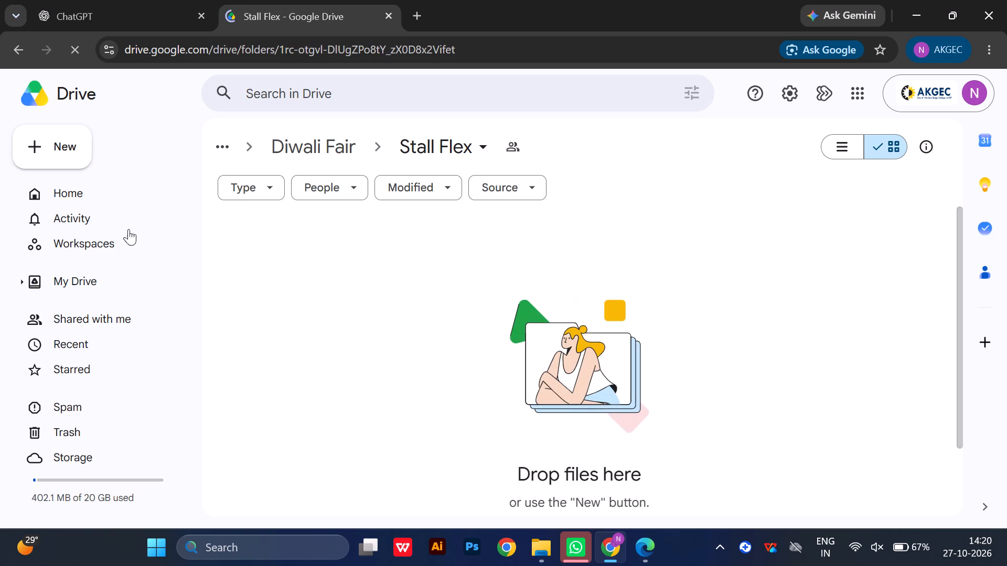
# Upload Frame 140, Frame 142 and Frame 145 from Downloads to the Stall Flex folder.
pyautogui.click(58, 154)
pyautogui.click(72, 177)
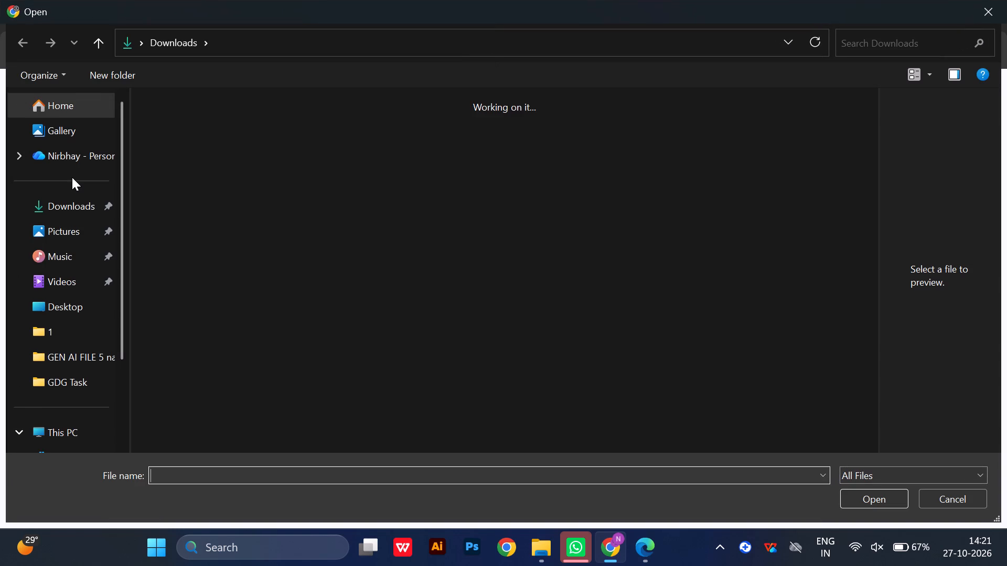
pyautogui.scroll(-14, 290, 282)
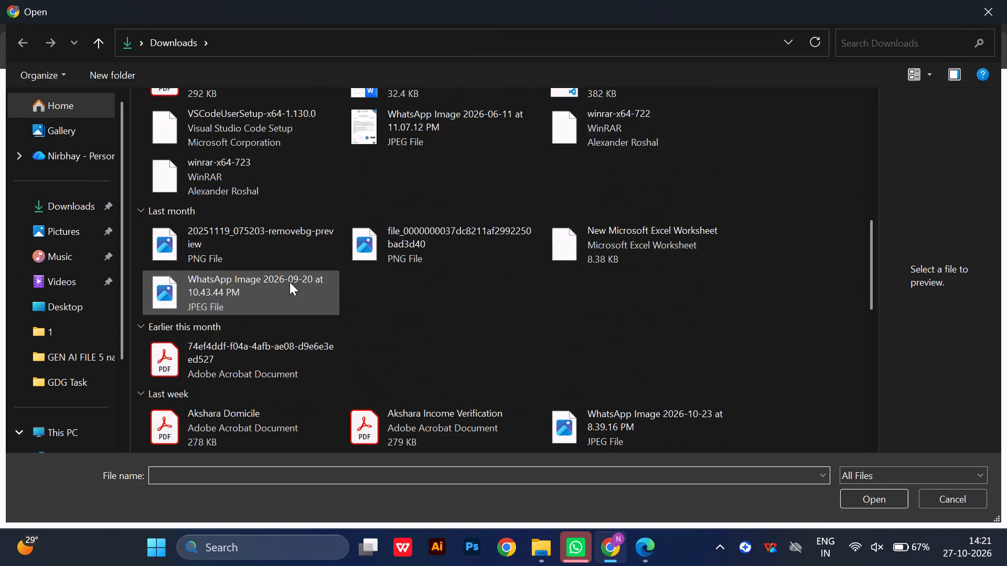
pyautogui.scroll(-16, 290, 282)
pyautogui.click(702, 408)
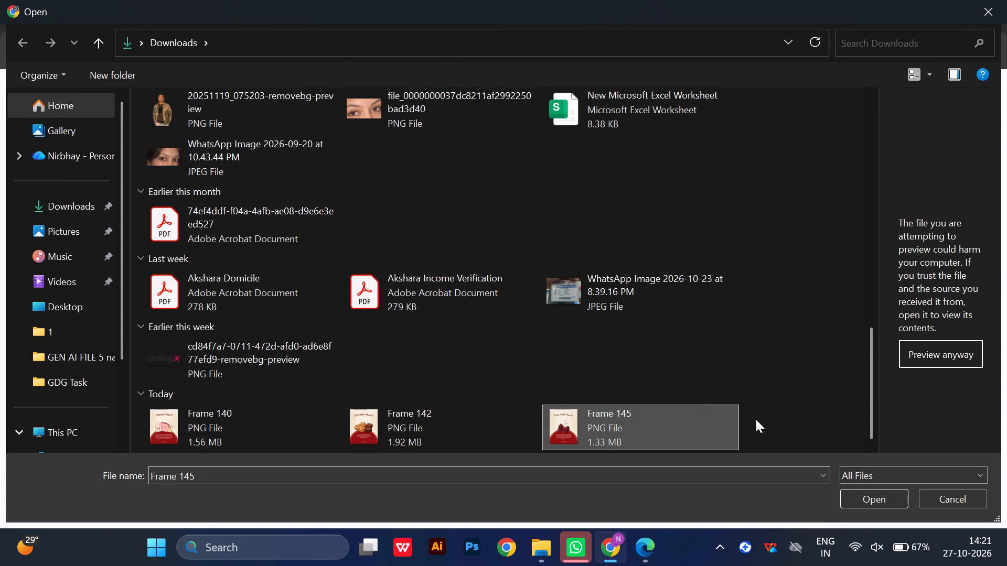
pyautogui.moveTo(788, 425); pyautogui.dragTo(183, 438)
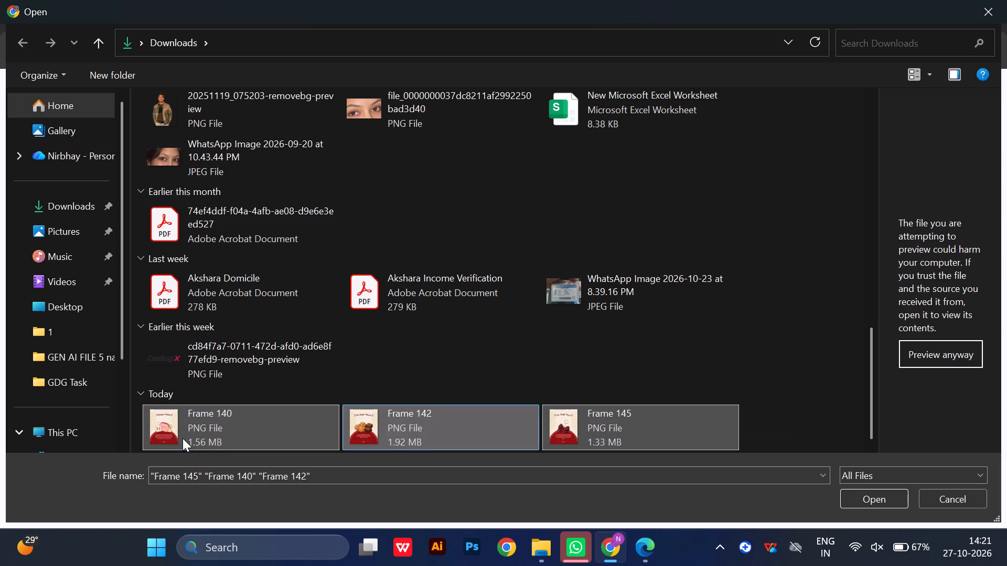
pyautogui.click(844, 496)
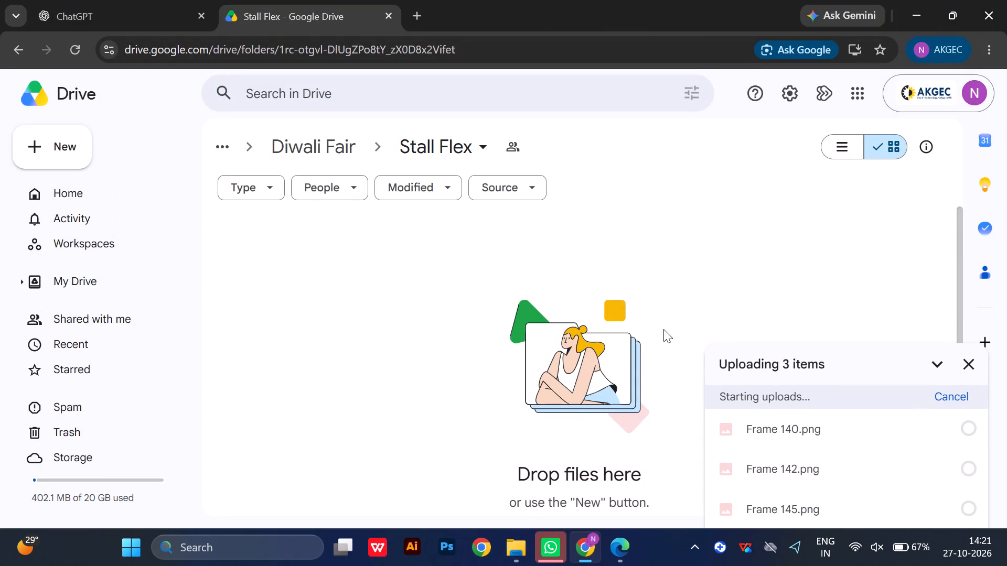
# Switch to the Diwali 2026 Figma file in Microsoft Edge and examine the row of stall posters in Section 3.
pyautogui.click(613, 565)
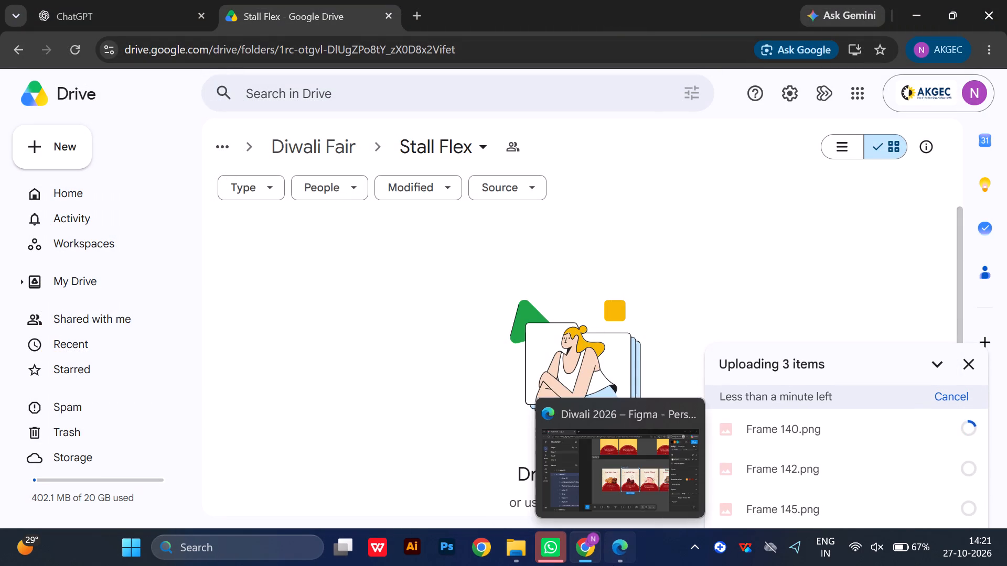
pyautogui.click(540, 464)
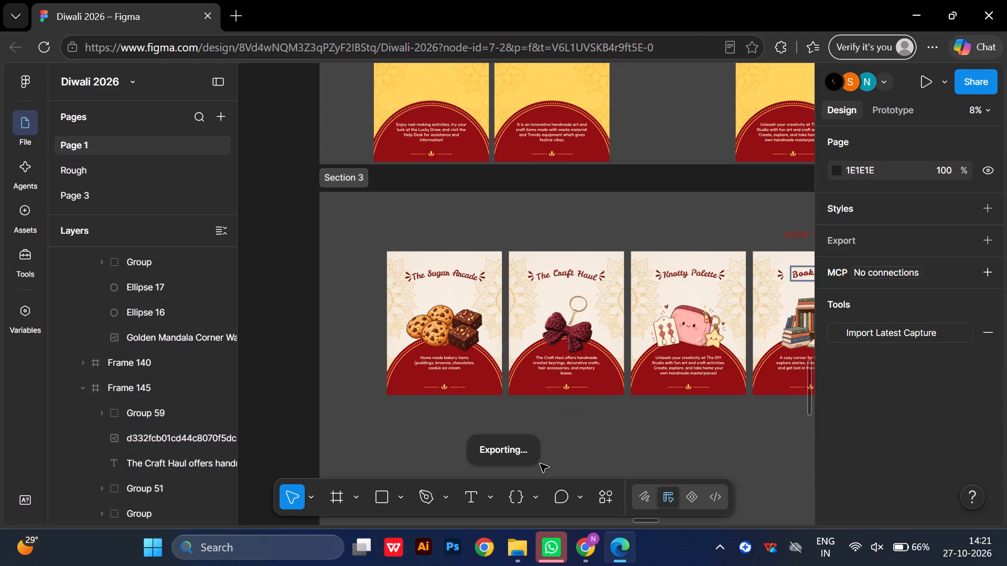
pyautogui.hscroll(-1, 540, 464)
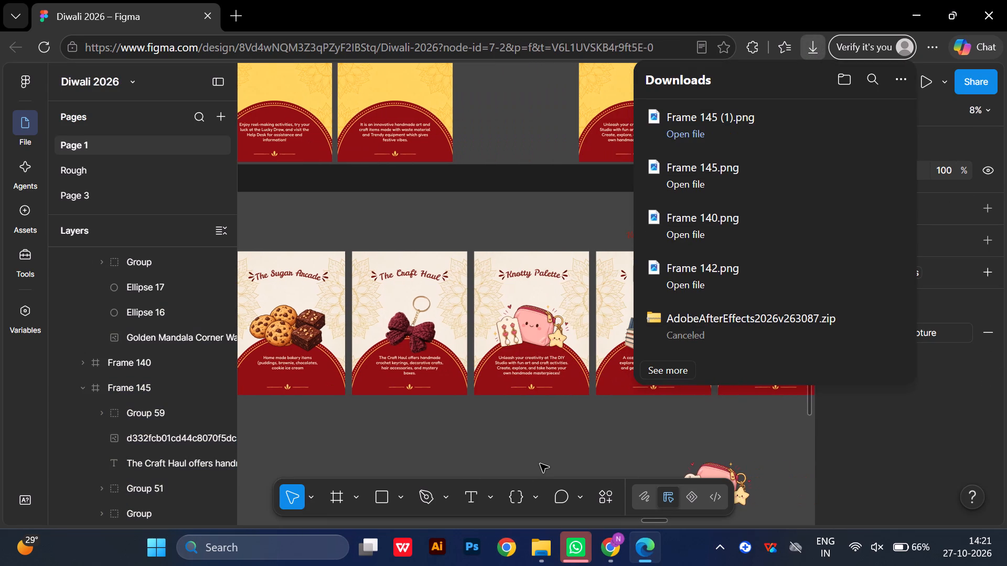
pyautogui.click(494, 488)
pyautogui.click(449, 453)
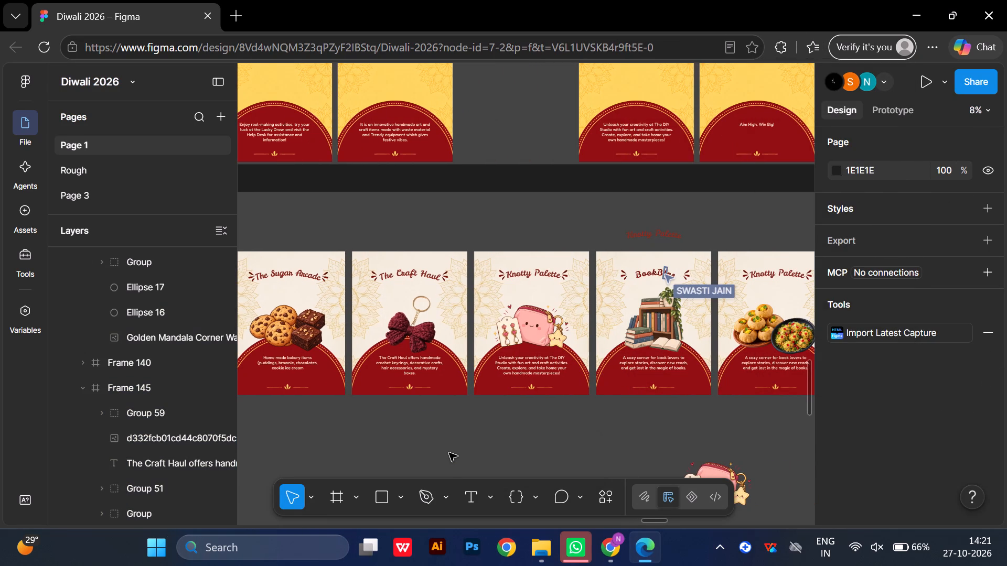
pyautogui.hscroll(-1, 449, 453)
pyautogui.scroll(1, 449, 453)
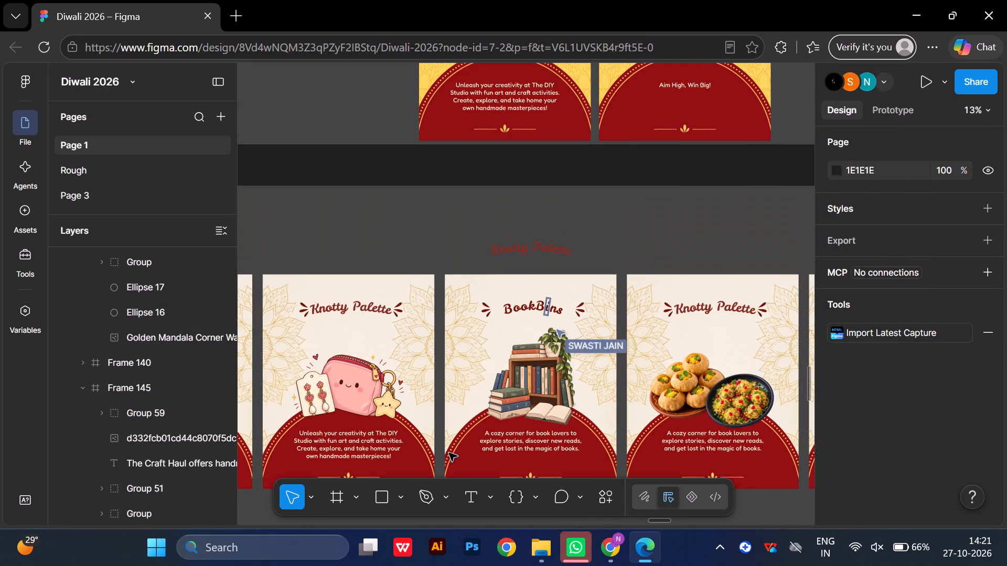
pyautogui.click(463, 290)
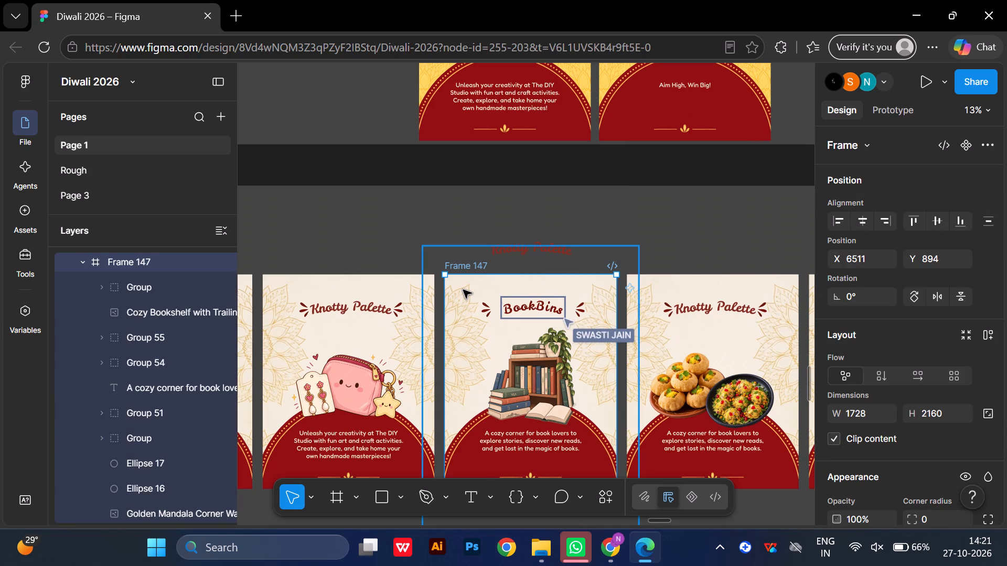
pyautogui.click(361, 212)
pyautogui.hscroll(-1, 361, 212)
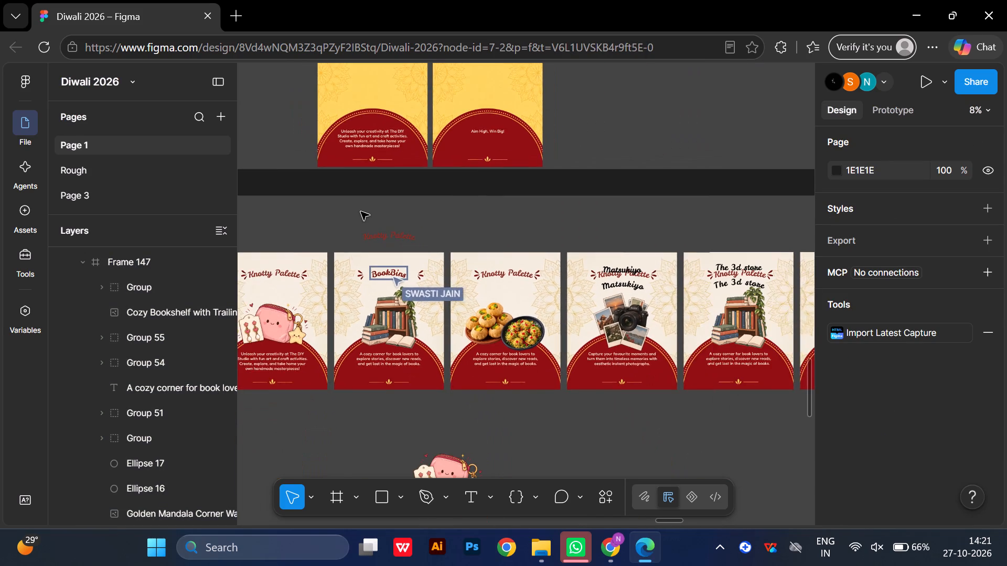
pyautogui.hscroll(-1, 361, 212)
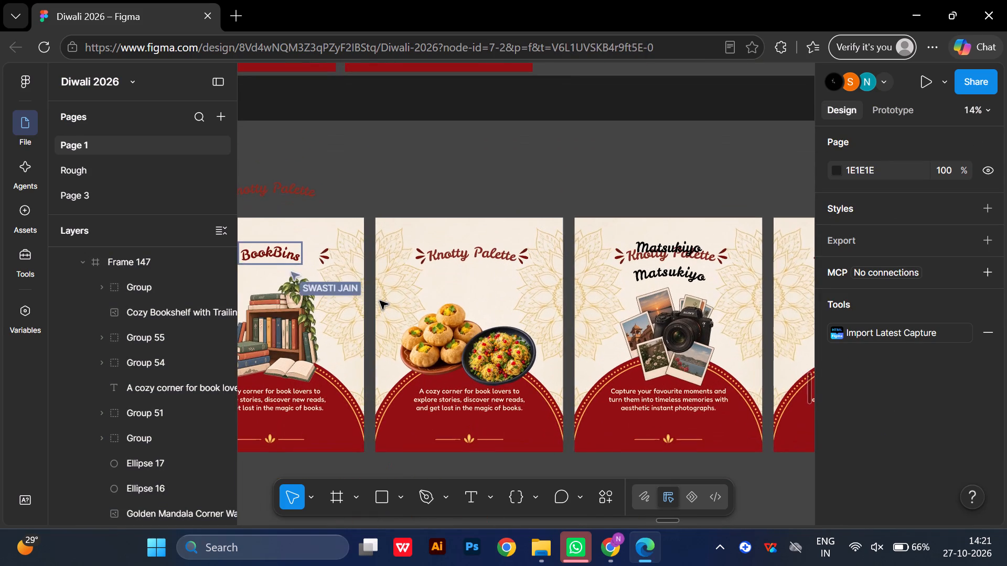
pyautogui.hscroll(1, 380, 301)
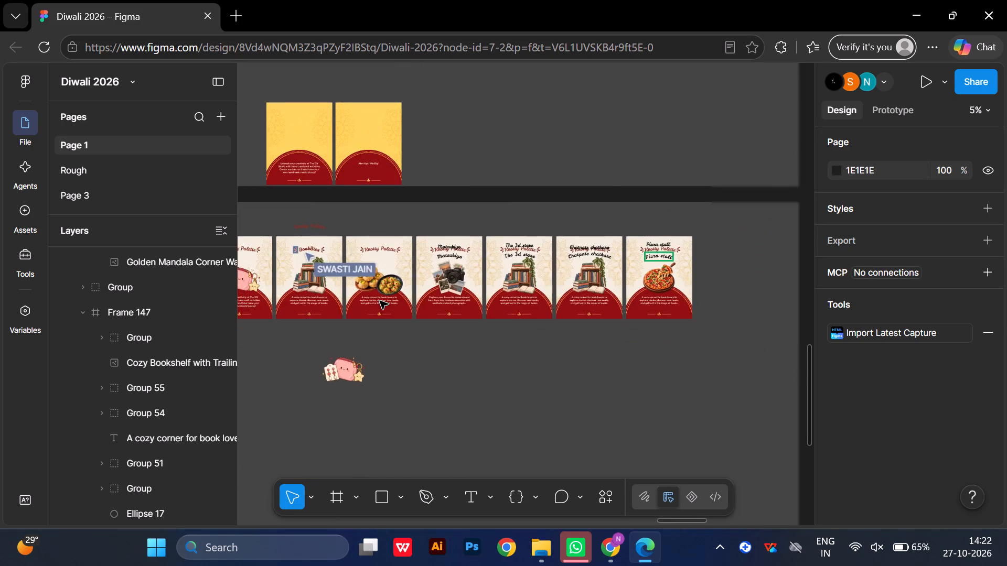
pyautogui.hscroll(1, 380, 301)
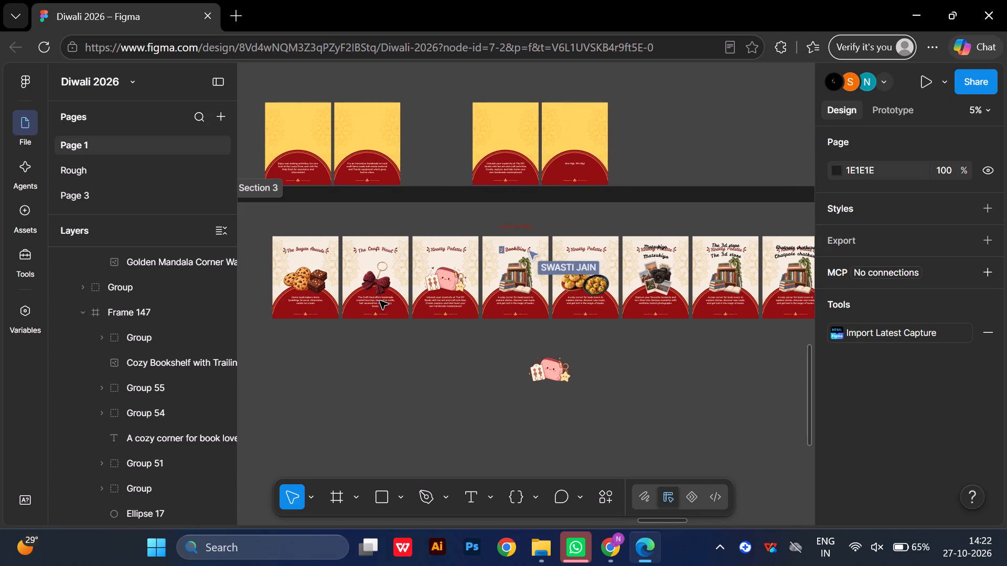
pyautogui.hscroll(2, 380, 301)
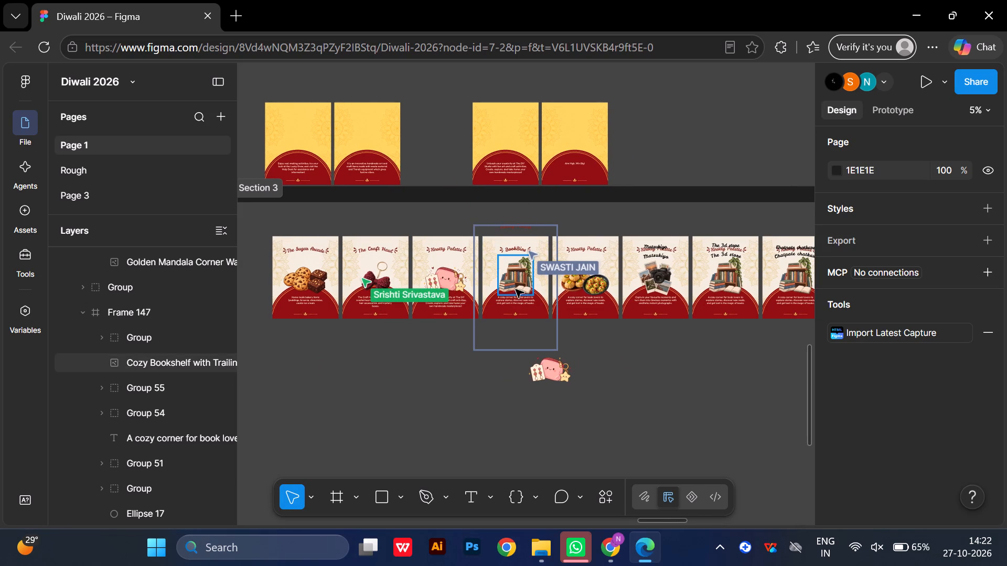
# Move the snack food image out of the poster after BookBins to the empty space below the row, beside the loose pink pouch illustration.
pyautogui.moveTo(587, 278); pyautogui.dragTo(607, 375)
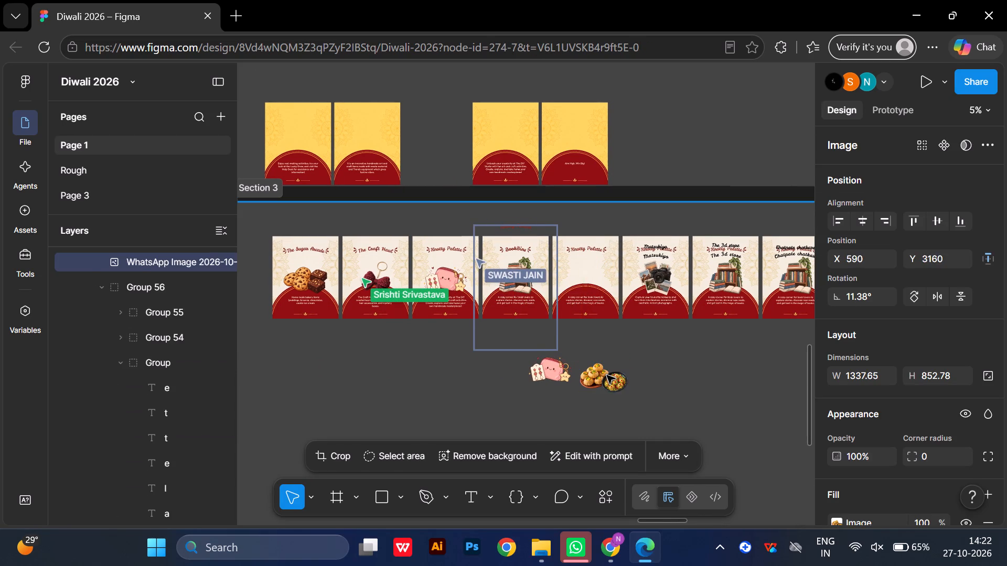
pyautogui.moveTo(607, 375); pyautogui.dragTo(607, 379)
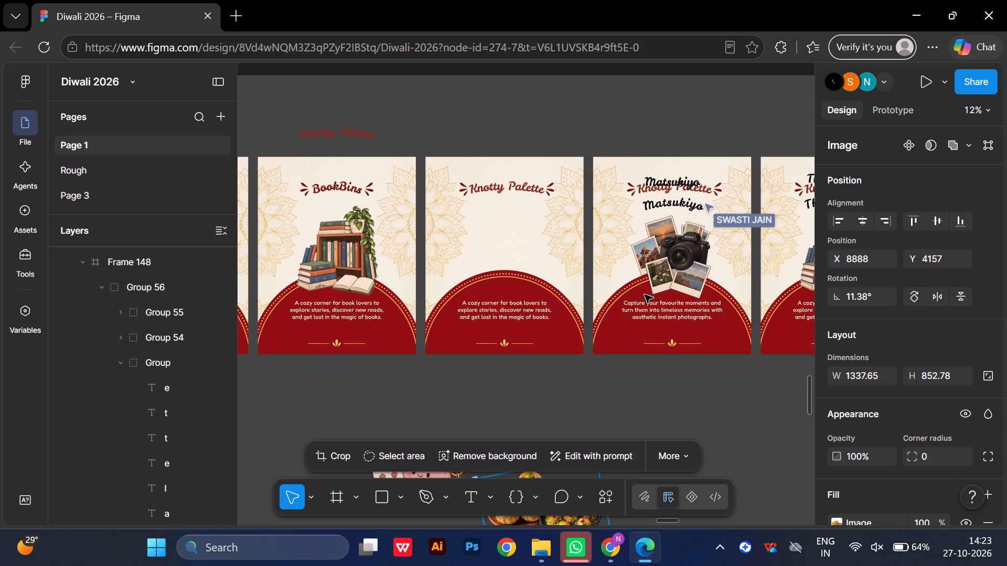
pyautogui.click(435, 395)
# Export the BookBins poster, Frame 147, as a PNG at 1x.
pyautogui.hscroll(1, 435, 395)
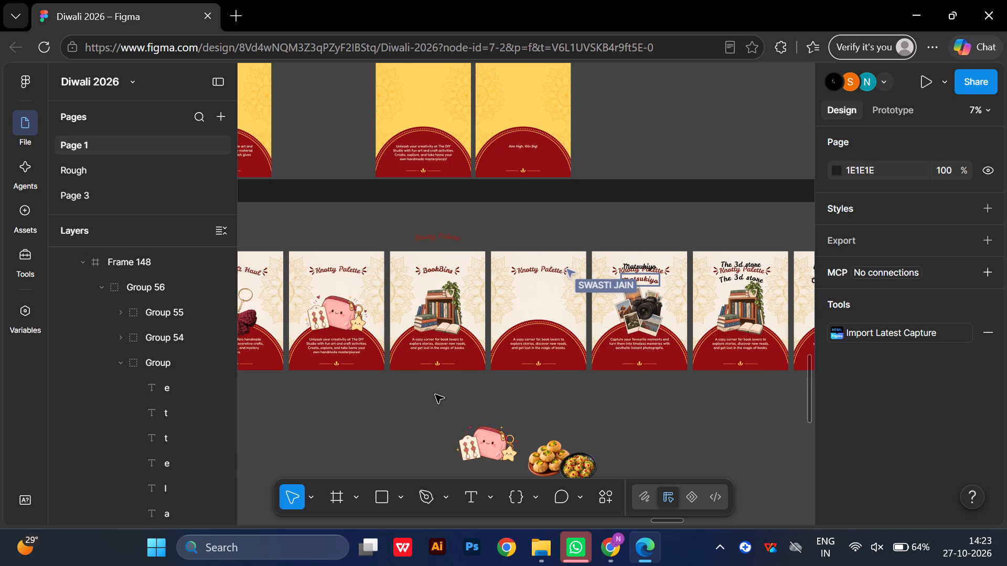
pyautogui.scroll(1, 435, 395)
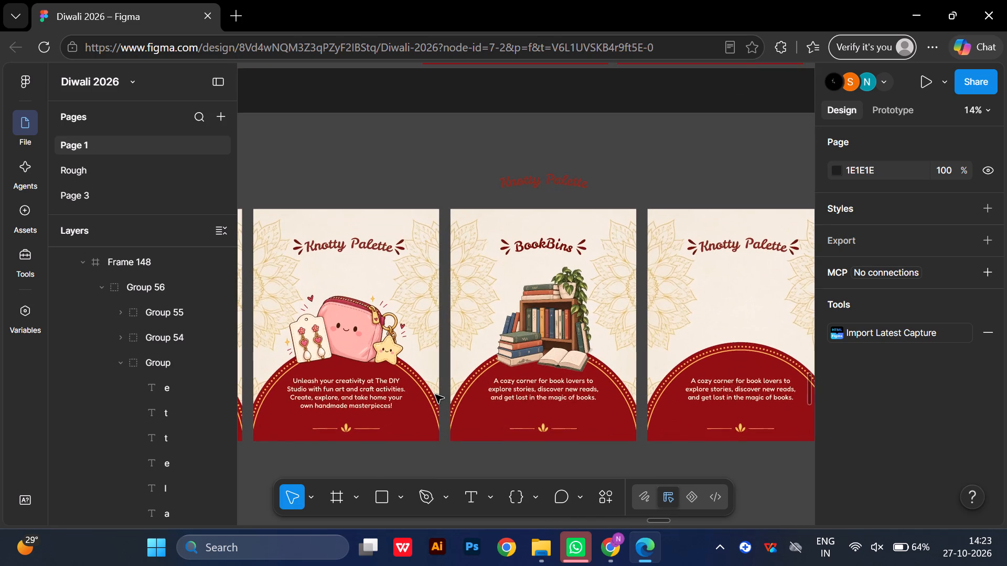
pyautogui.hscroll(-1, 435, 395)
pyautogui.hscroll(1, 610, 405)
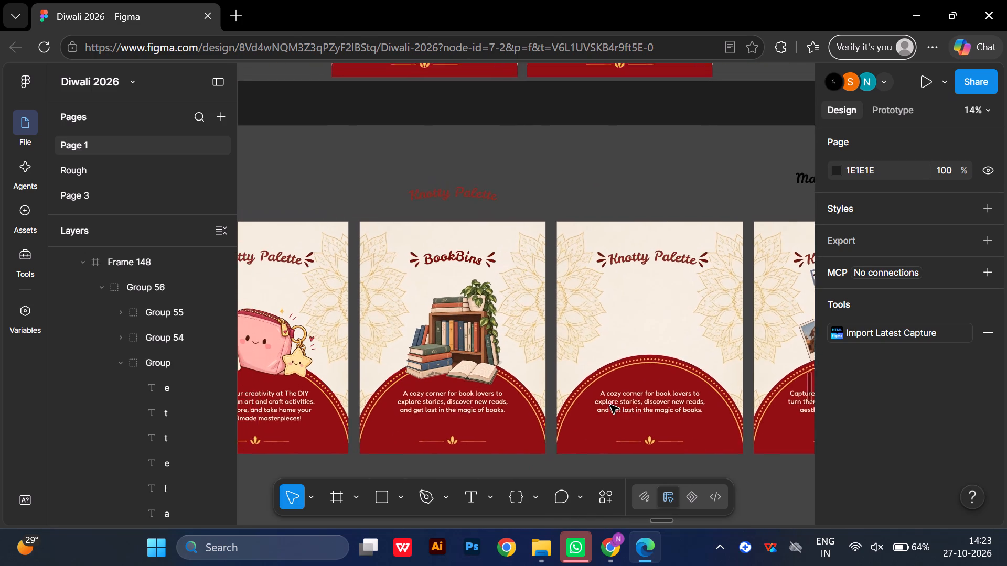
pyautogui.hscroll(3, 610, 405)
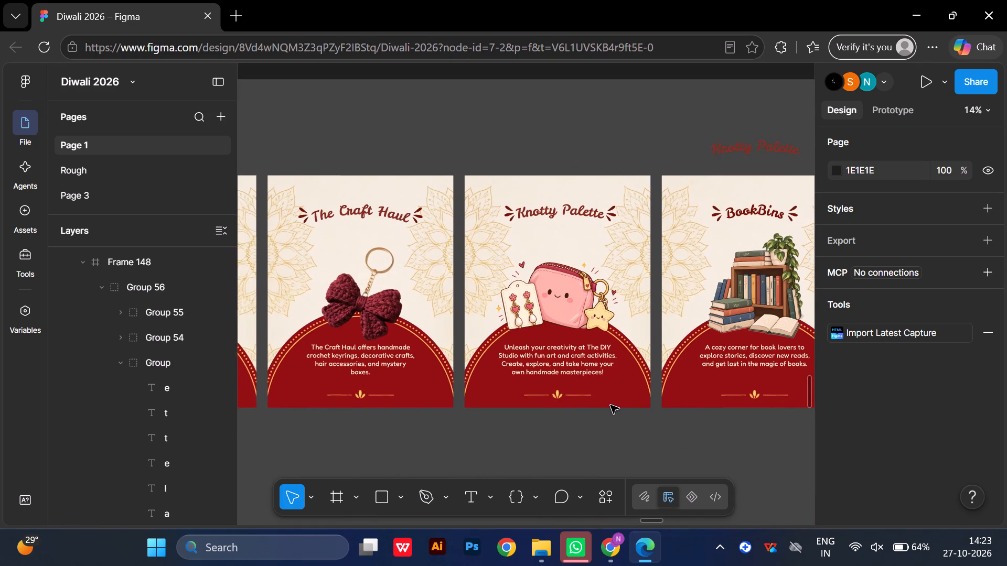
pyautogui.hscroll(1, 610, 405)
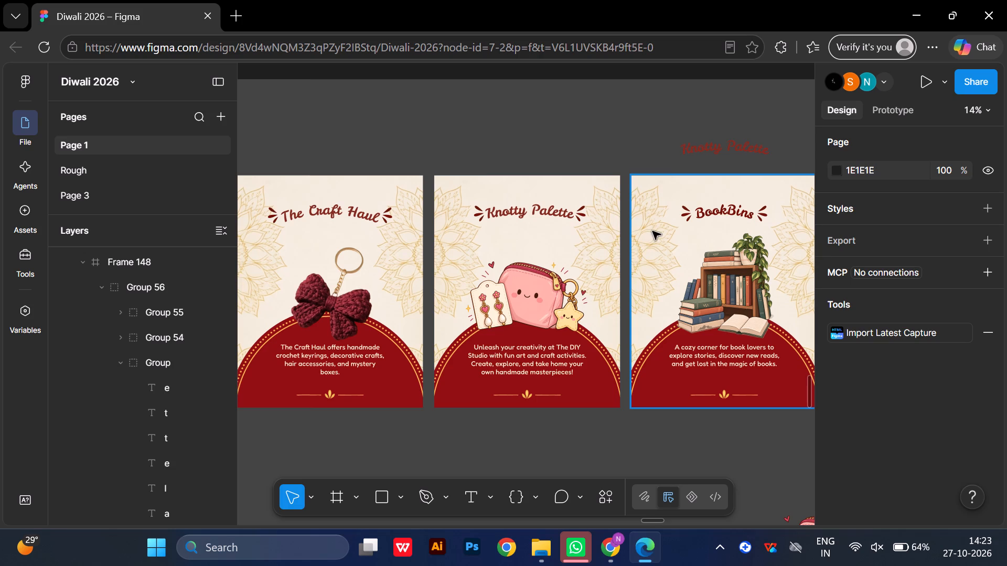
pyautogui.click(652, 231)
pyautogui.scroll(-4, 929, 420)
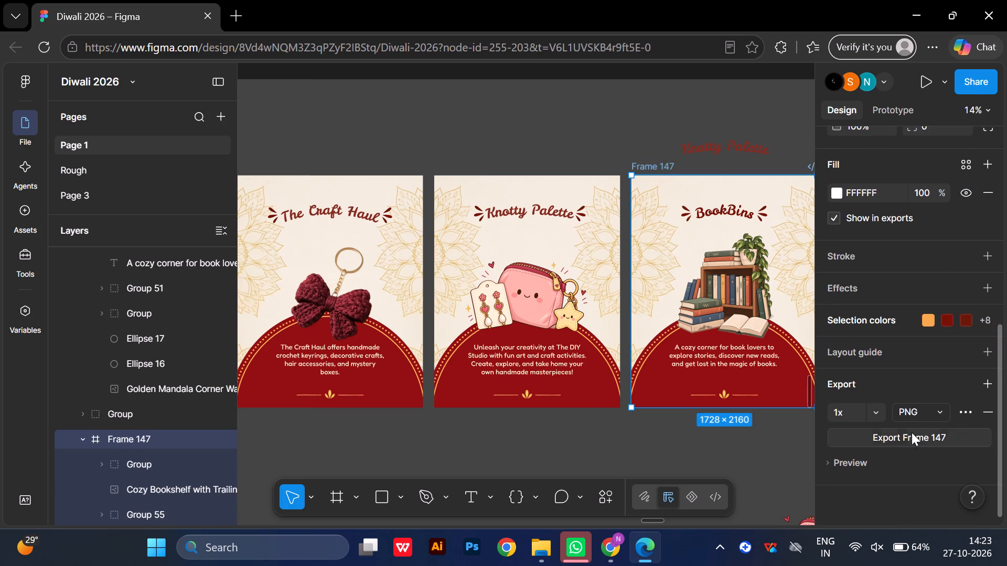
pyautogui.click(910, 433)
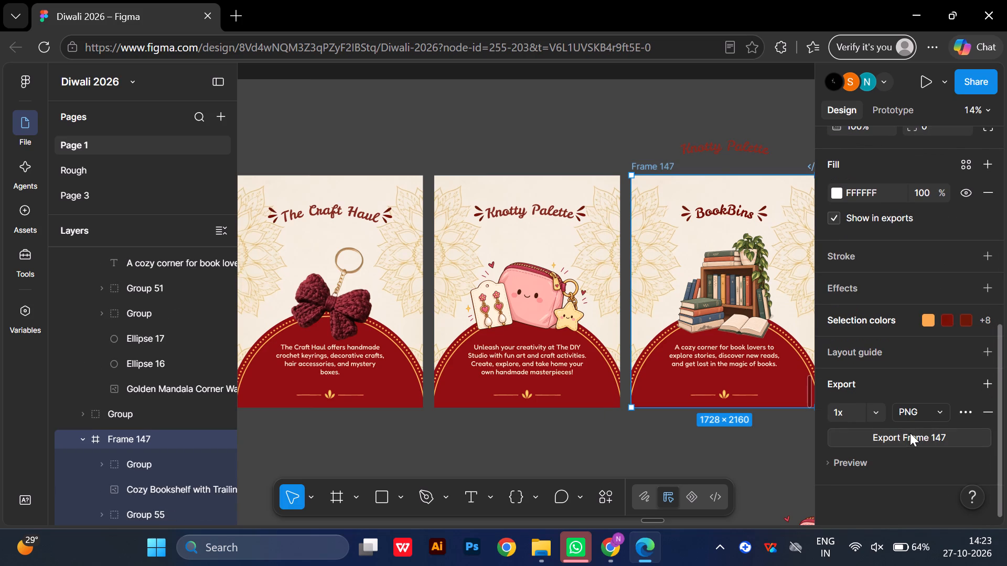
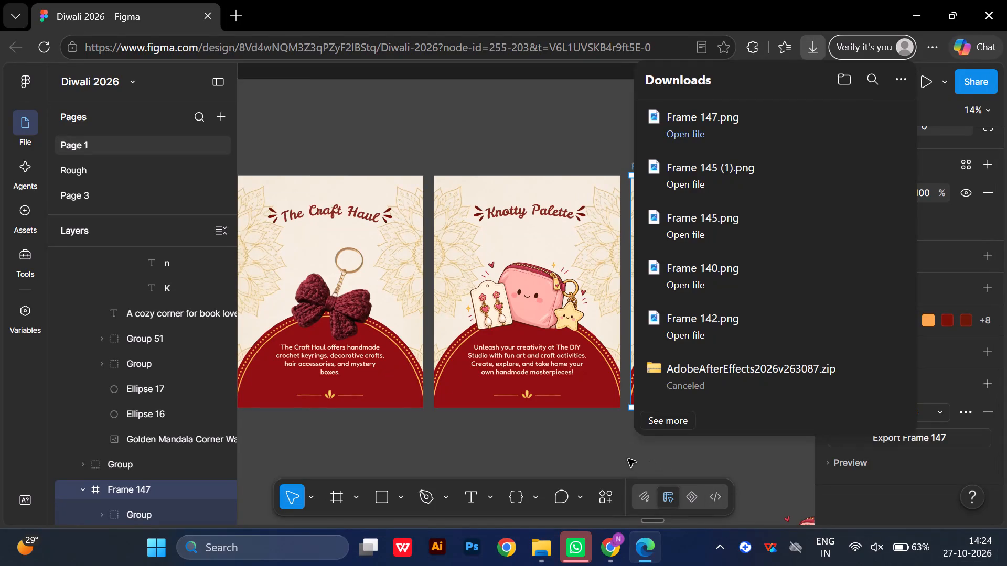
# Switch to Google Drive in Chrome and upload Frame 147 from Downloads to the Stall Flex folder.
pyautogui.click(628, 459)
pyautogui.click(617, 544)
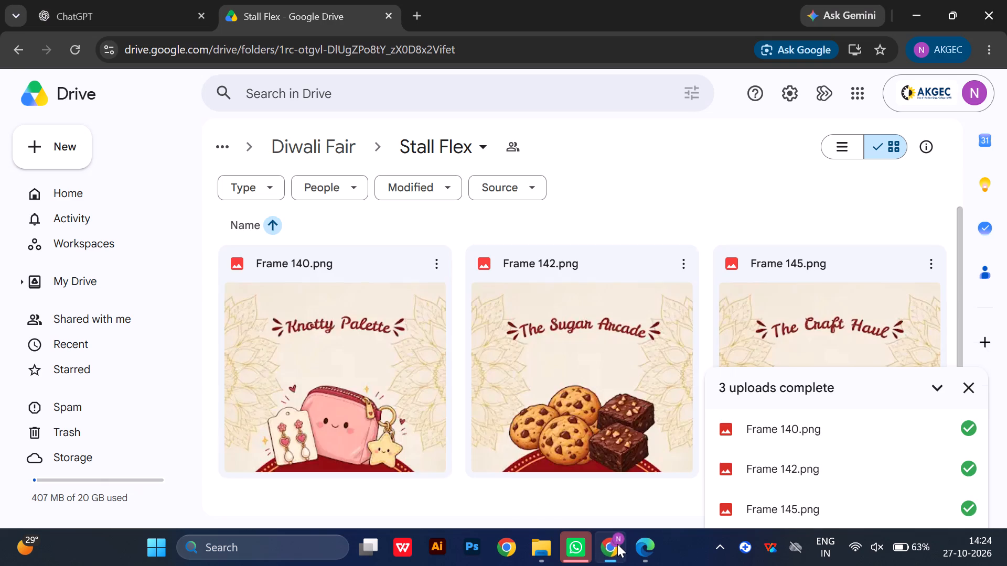
pyautogui.click(71, 139)
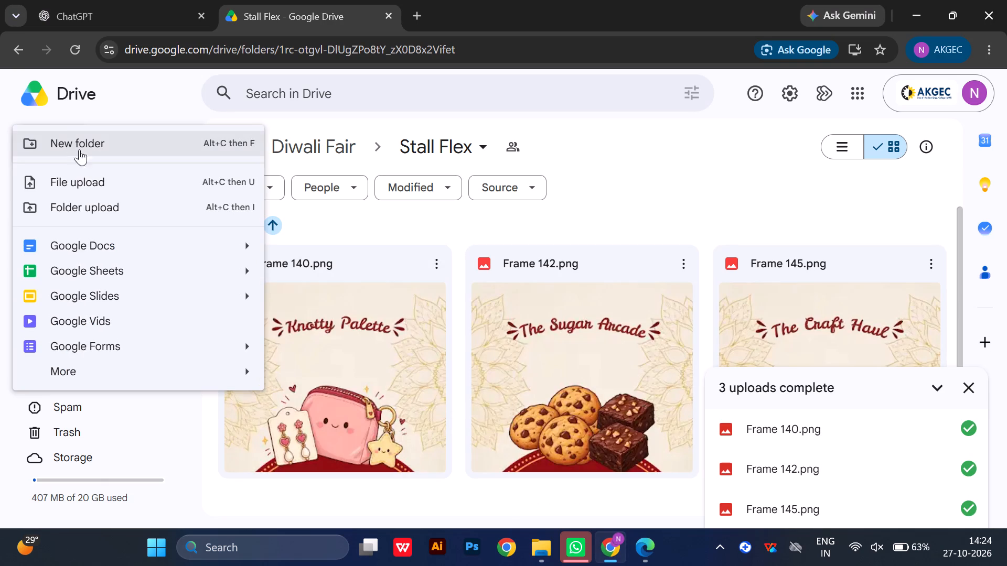
pyautogui.click(90, 178)
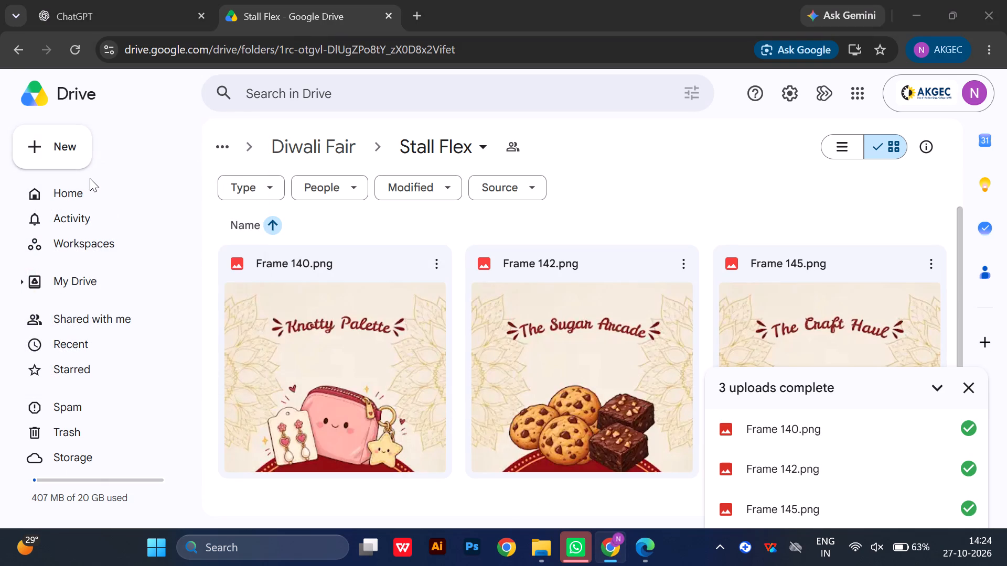
pyautogui.scroll(-13, 219, 257)
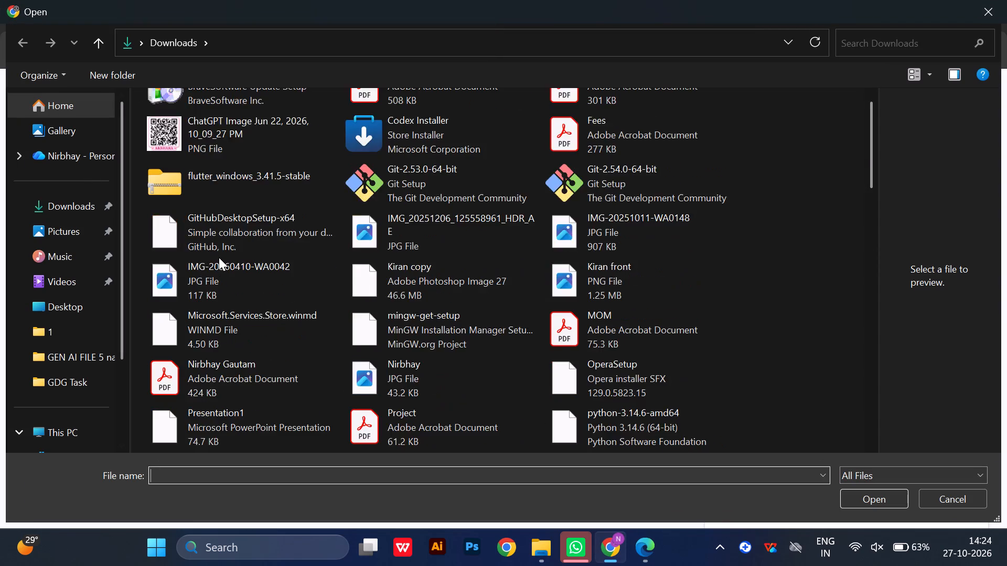
pyautogui.scroll(-17, 219, 257)
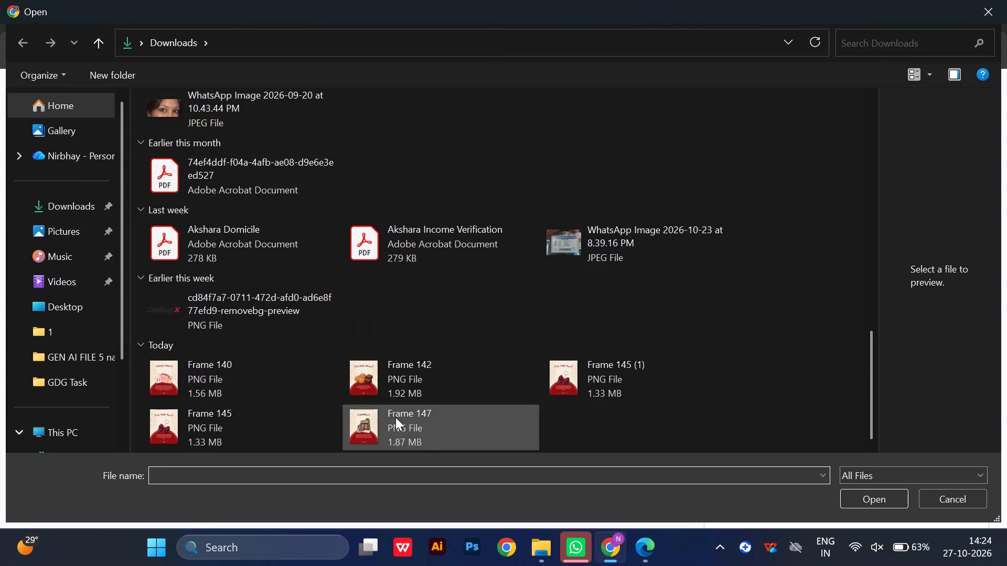
pyautogui.click(395, 417)
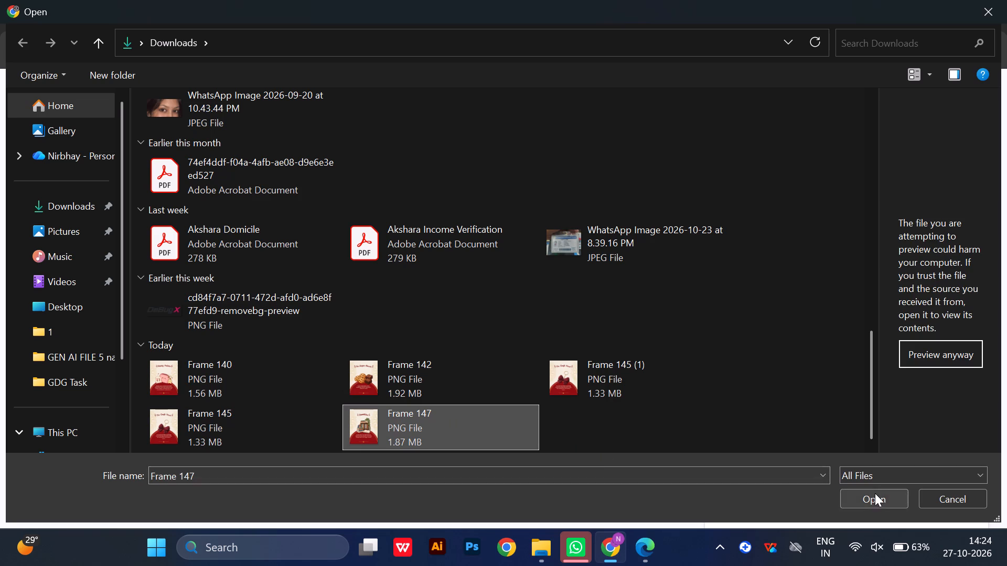
# Finish uploading the Frame 147 PNG from Downloads to the Stall Flex folder.
pyautogui.click(875, 493)
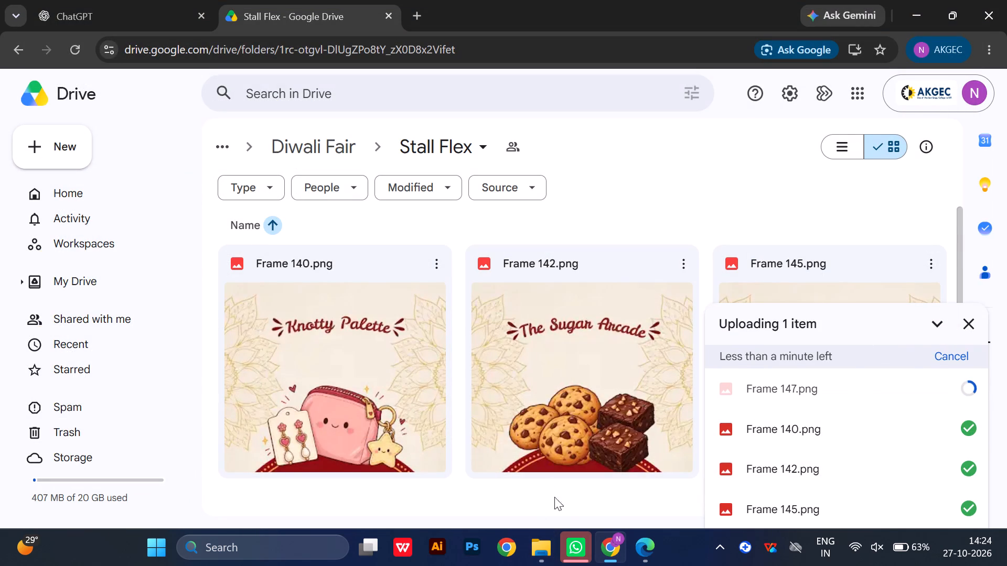
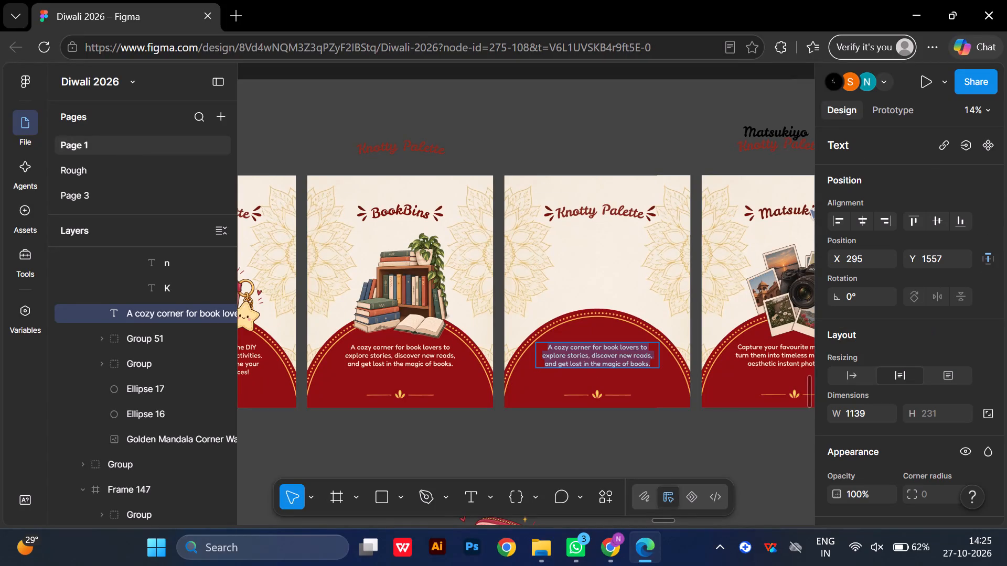
# Replace the Knotty Palette poster's description with the copied text, removing its "Charm & Chic 🎀 —" opening so it starts with "Explore adorable earrings".
pyautogui.hotkey('ctrl', 'v')
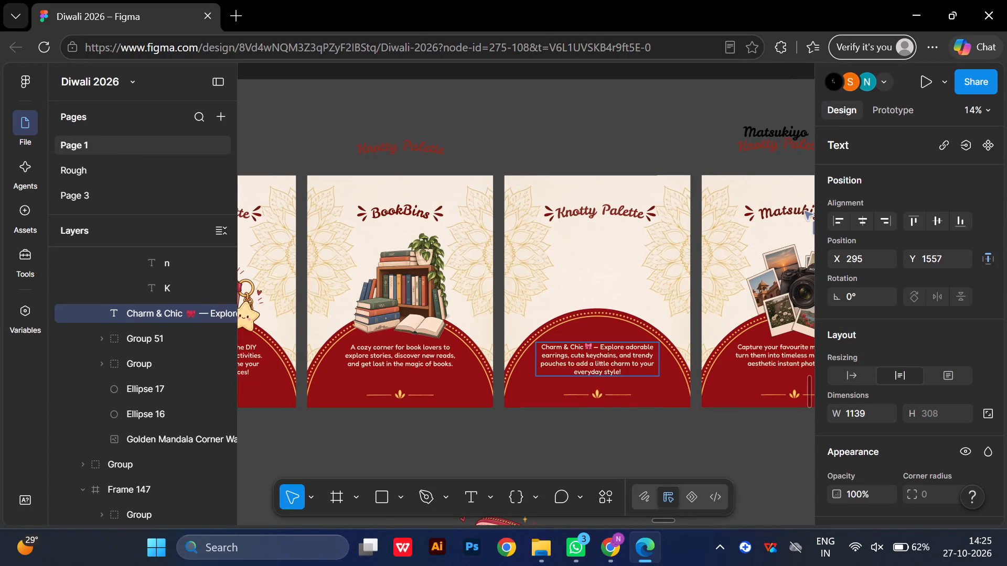
pyautogui.click(598, 344)
pyautogui.press('BackSpace')
pyautogui.press('BackSpace')
pyautogui.press('BackSpace')
pyautogui.press('BackSpace')
pyautogui.press('BackSpace')
pyautogui.press('BackSpace')
pyautogui.press('BackSpace')
pyautogui.press('BackSpace')
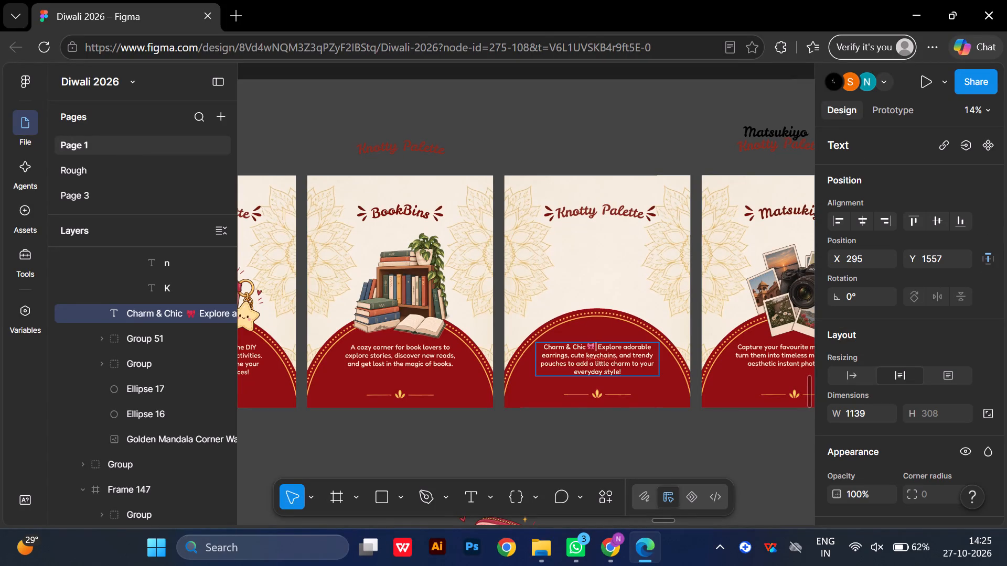
pyautogui.press('BackSpace')
pyautogui.press('BackSpace')
pyautogui.press('BackSpace')
pyautogui.press('BackSpace')
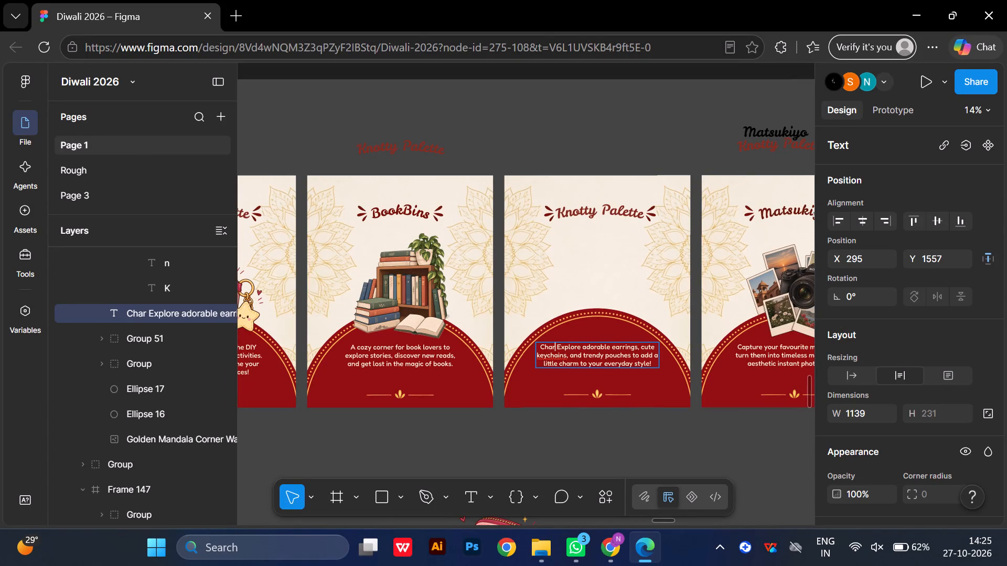
pyautogui.press('BackSpace')
pyautogui.press('BackSpace')
pyautogui.press('BackSpace')
pyautogui.press('BackSpace')
pyautogui.press('BackSpace')
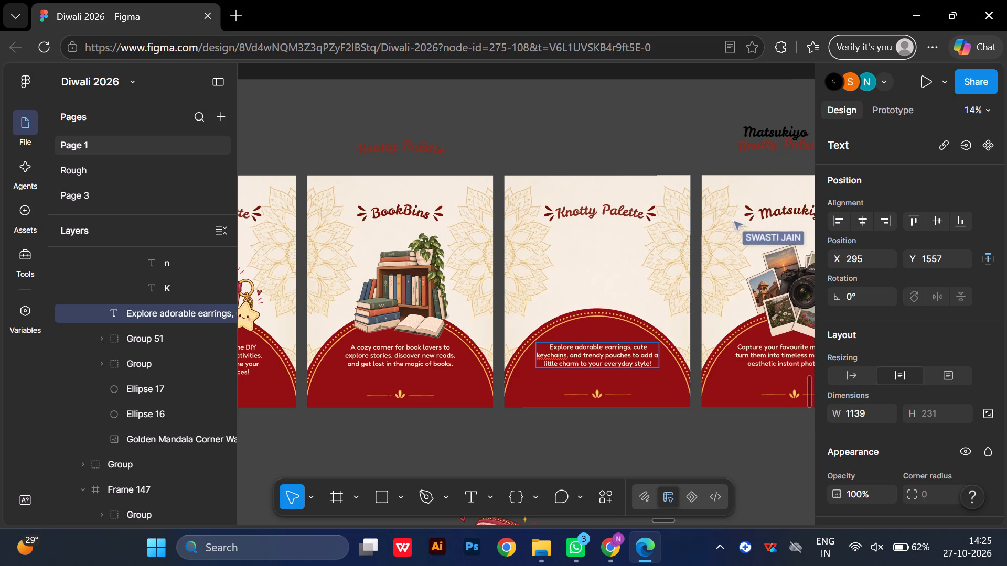
pyautogui.press('BackSpace')
pyautogui.press('BackSpace')
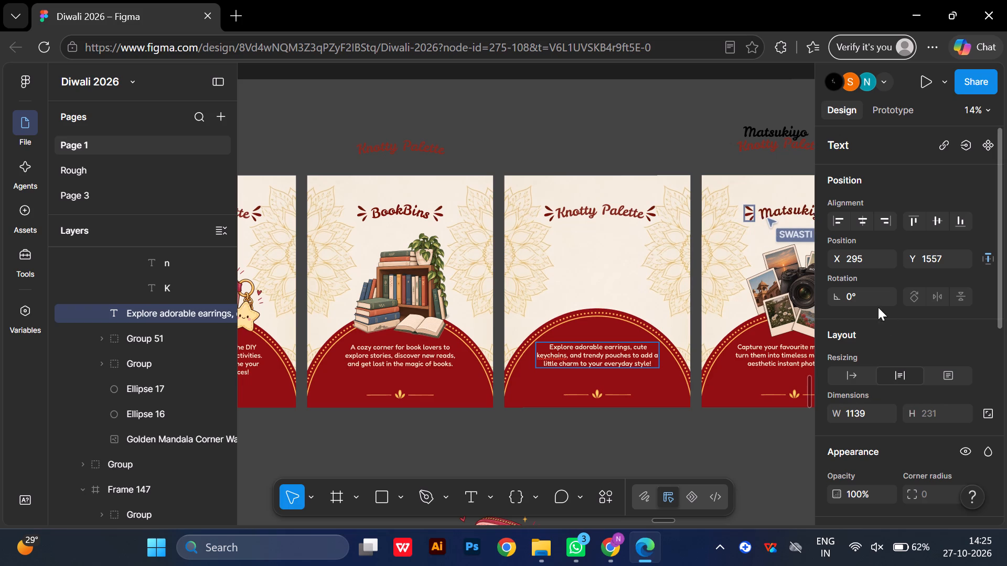
# Centre the new description text horizontally on the Knotty Palette poster and deselect it.
pyautogui.click(864, 222)
pyautogui.click(656, 470)
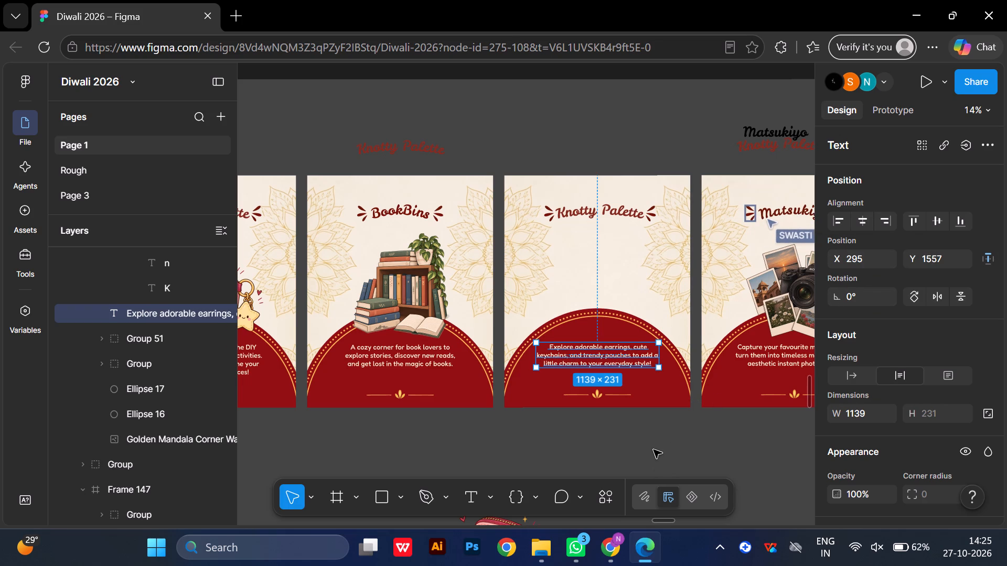
pyautogui.click(654, 450)
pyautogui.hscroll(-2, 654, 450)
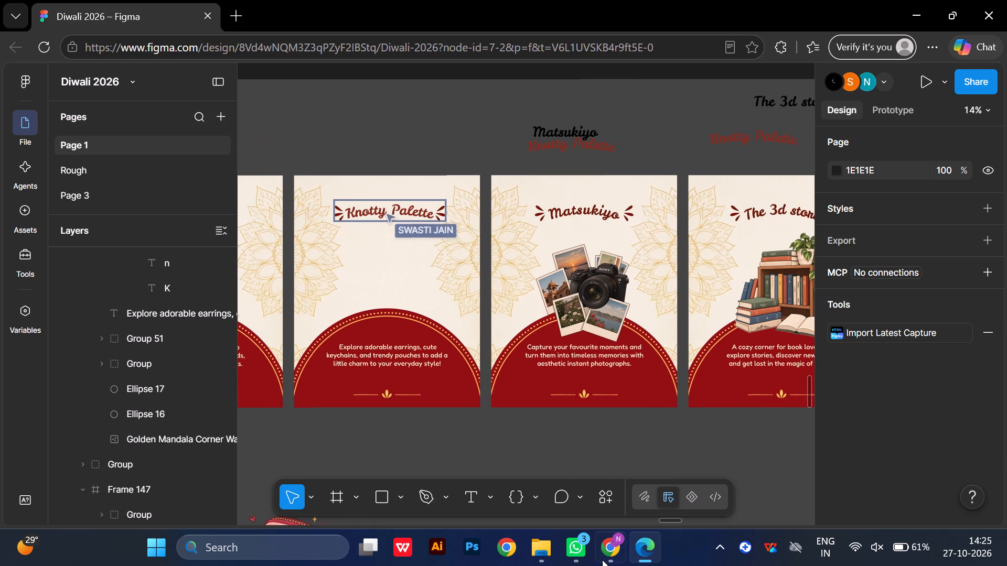
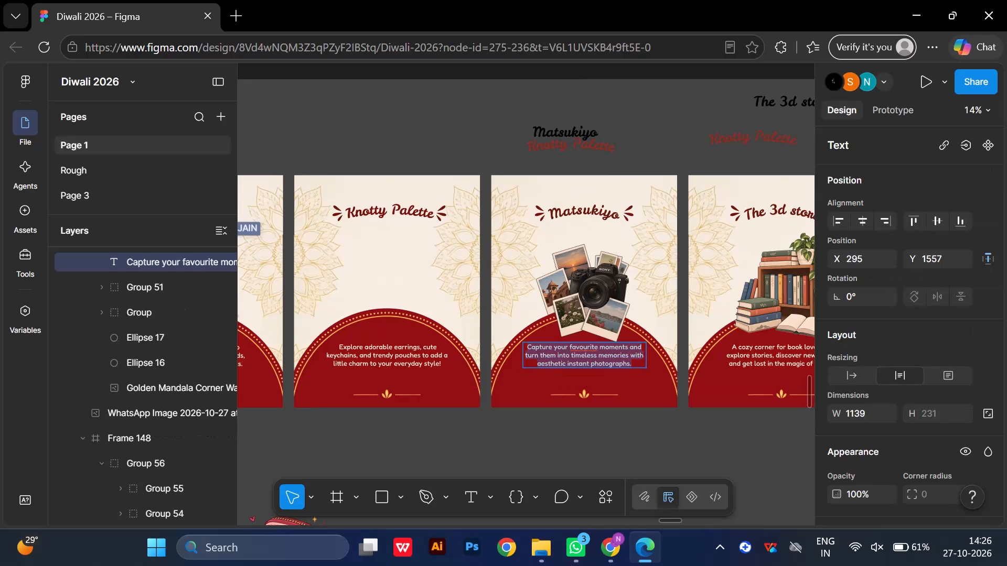
# Replace the Matsukiyo poster's description with the copied text, removing its "Polaroid Paradise" prefix, camera emoji and dash so it starts at "Capture your favourite moments".
pyautogui.hotkey('ctrl', 'v')
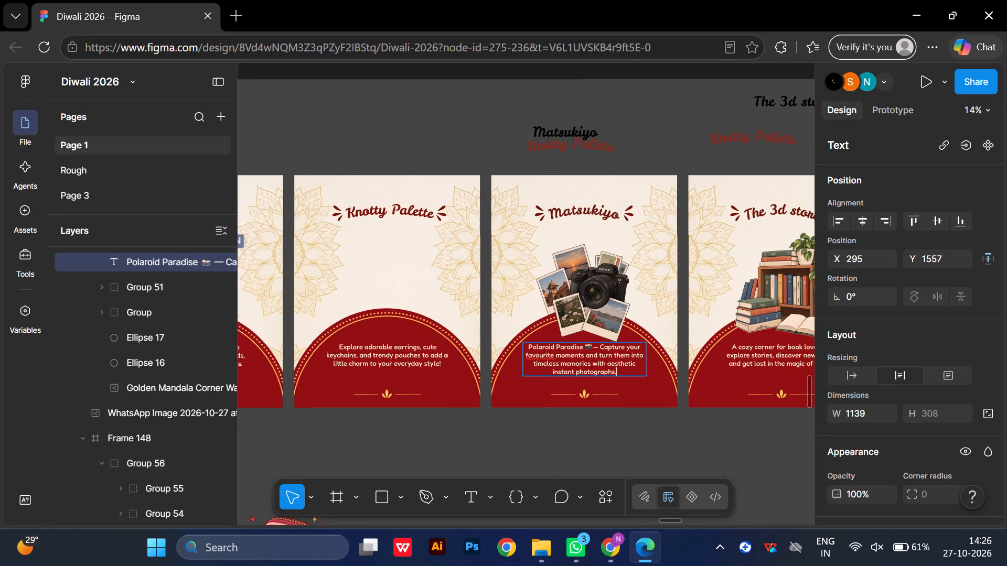
pyautogui.click(601, 349)
pyautogui.press('BackSpace')
pyautogui.press('BackSpace')
pyautogui.press('BackSpace')
pyautogui.press('BackSpace')
pyautogui.press('BackSpace')
pyautogui.press('BackSpace')
pyautogui.press('BackSpace')
pyautogui.press('BackSpace')
pyautogui.press('BackSpace')
pyautogui.press('BackSpace')
pyautogui.press('BackSpace')
pyautogui.press('BackSpace')
pyautogui.press('BackSpace')
pyautogui.press('BackSpace')
pyautogui.press('BackSpace')
pyautogui.press('BackSpace')
pyautogui.press('BackSpace')
pyautogui.press('BackSpace')
pyautogui.press('BackSpace')
pyautogui.press('BackSpace')
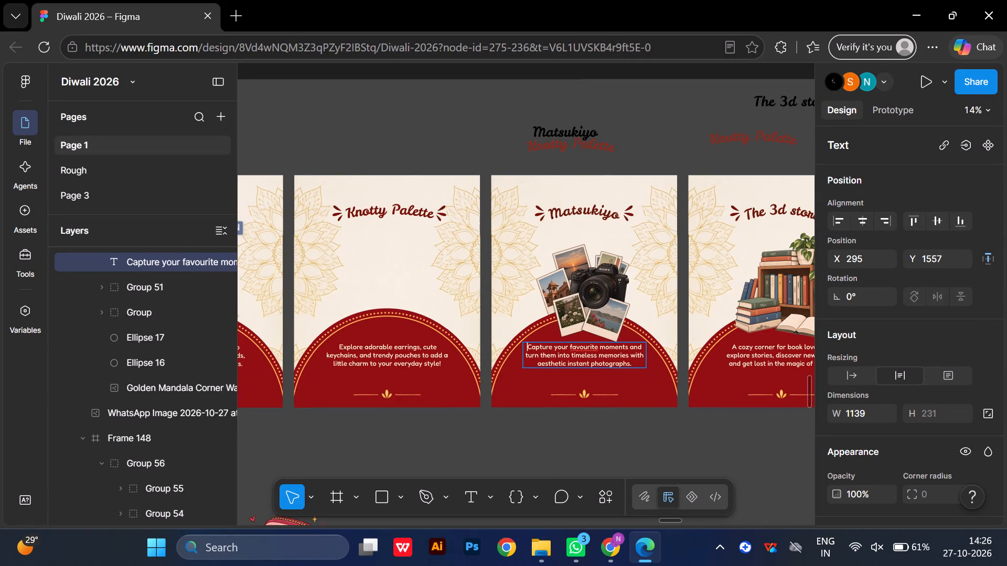
pyautogui.click(564, 477)
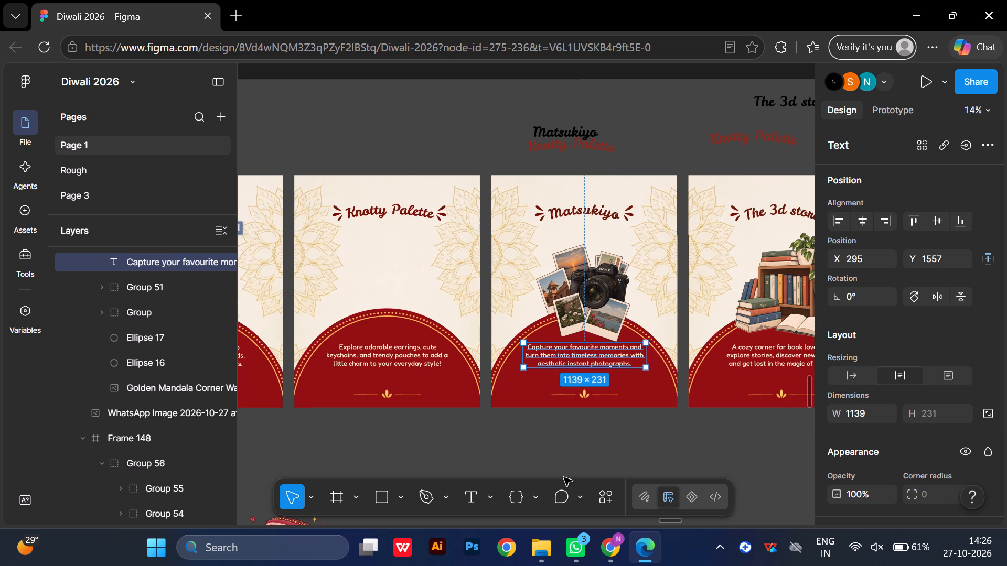
# Review the stall poster row from BookBins to the poster after The 3d store, comparing their titles, illustrations and descriptions.
pyautogui.hscroll(1, 564, 477)
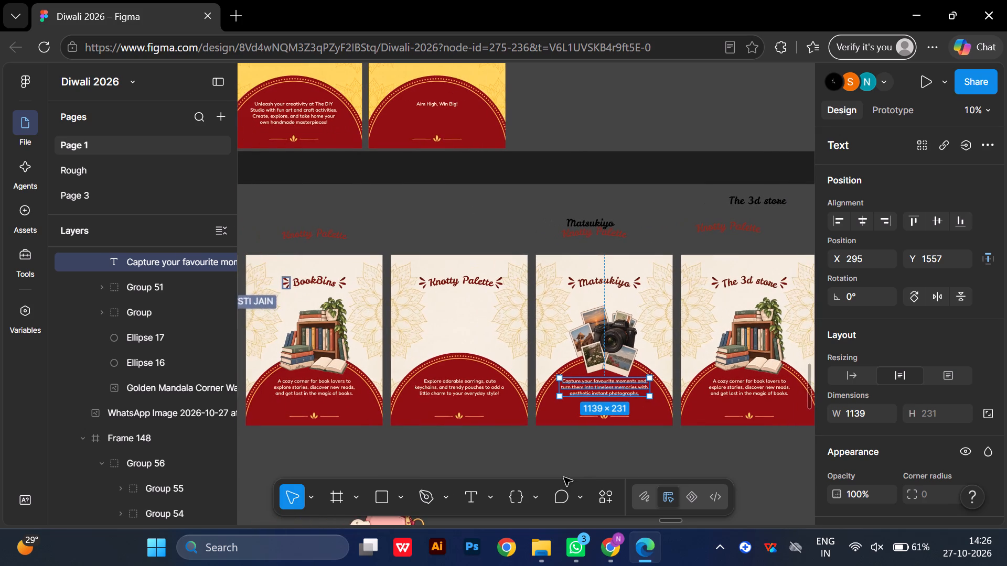
pyautogui.hscroll(2, 564, 477)
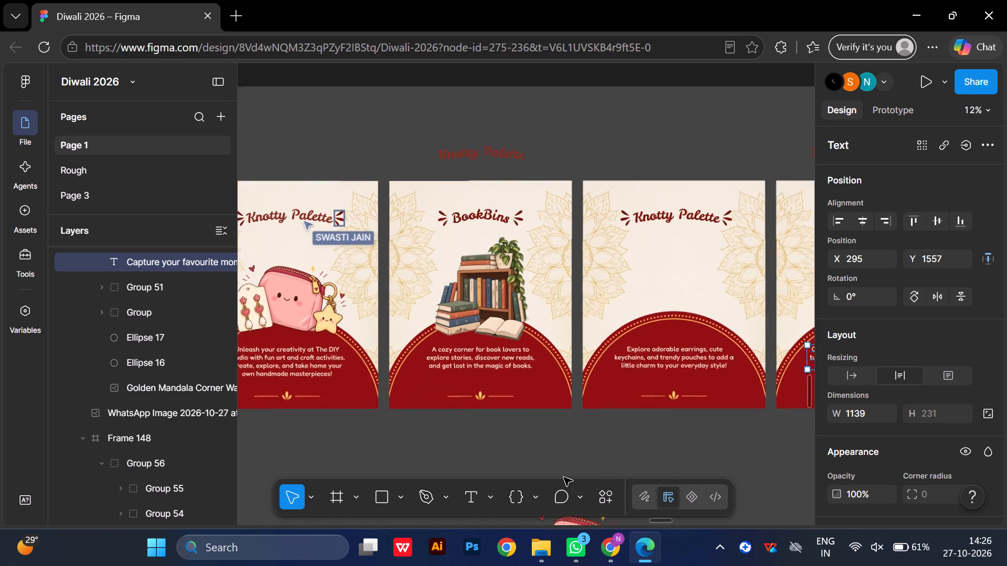
pyautogui.hscroll(-4, 564, 477)
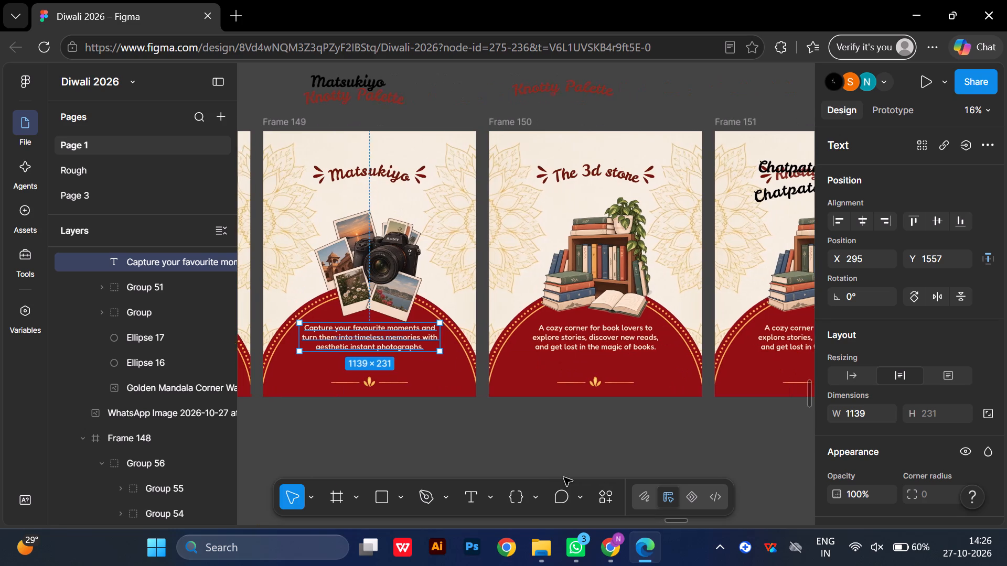
pyautogui.hscroll(-1, 564, 477)
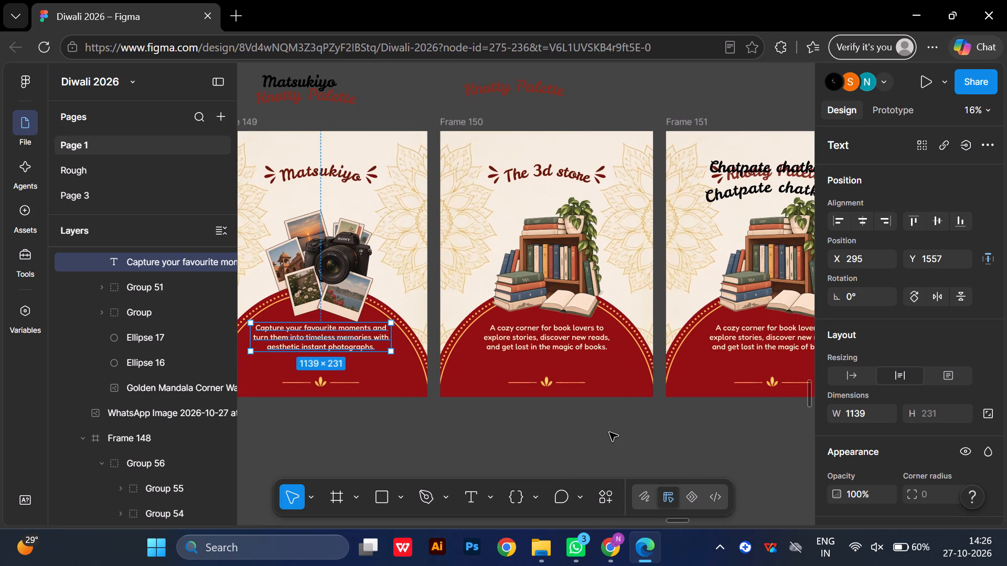
pyautogui.scroll(-1, 609, 432)
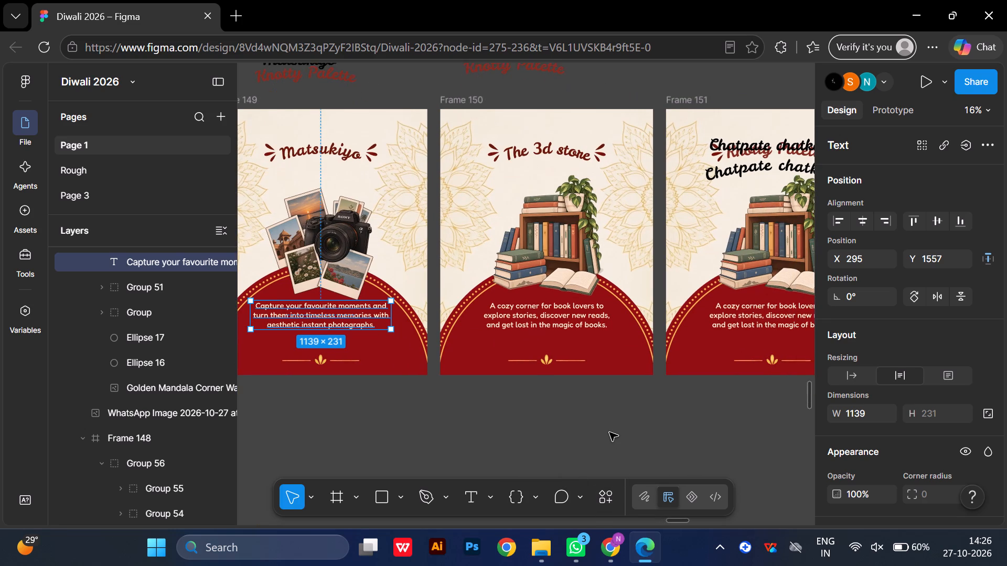
pyautogui.scroll(-1, 609, 432)
pyautogui.hscroll(1, 609, 432)
pyautogui.click(609, 432)
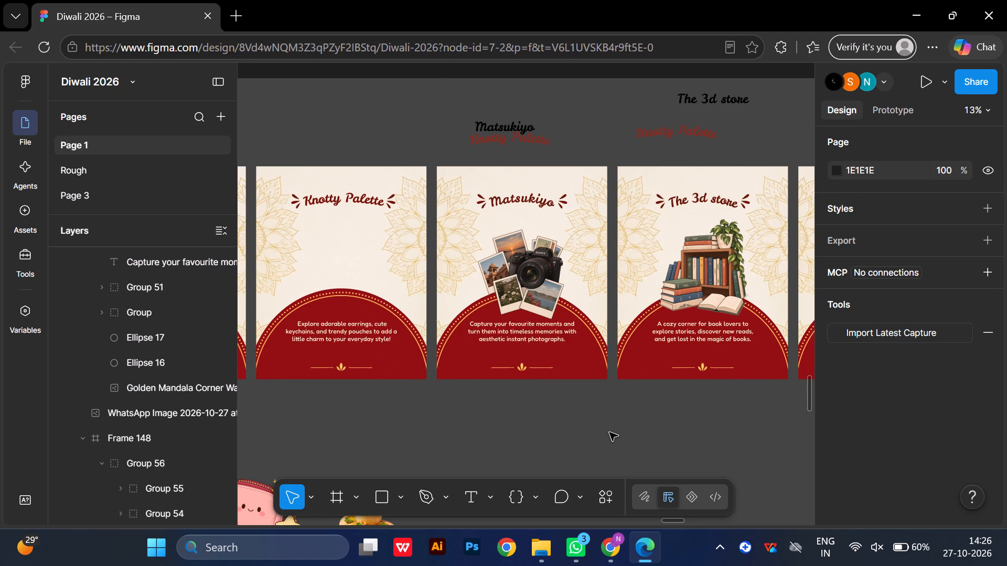
pyautogui.hscroll(2, 609, 432)
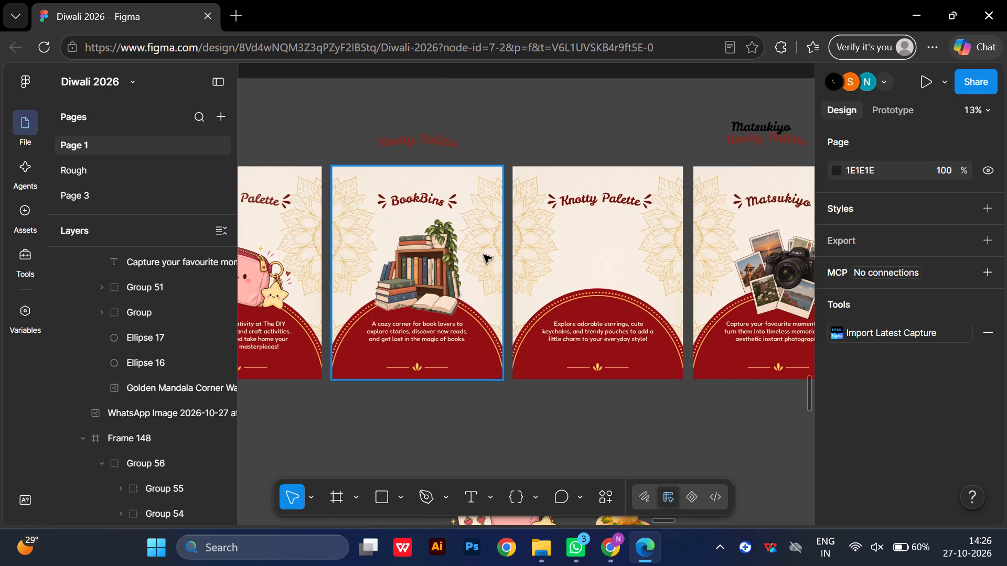
pyautogui.hscroll(-1, 486, 258)
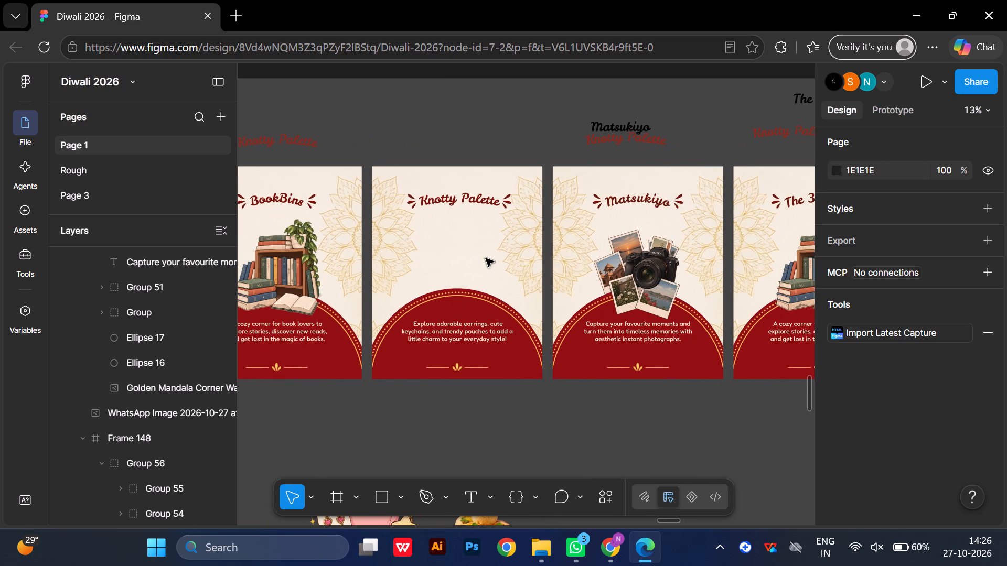
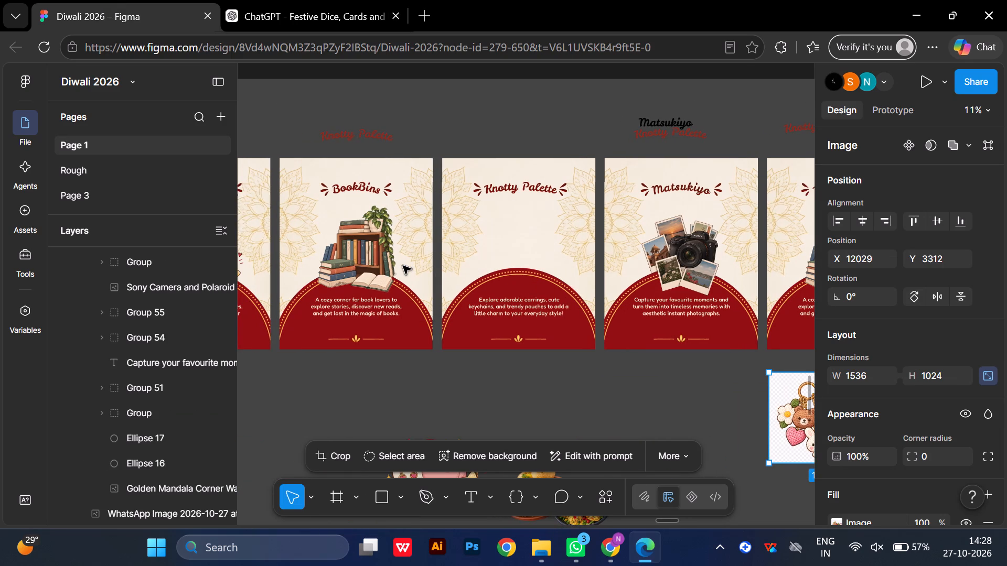
pyautogui.hscroll(-1, 403, 266)
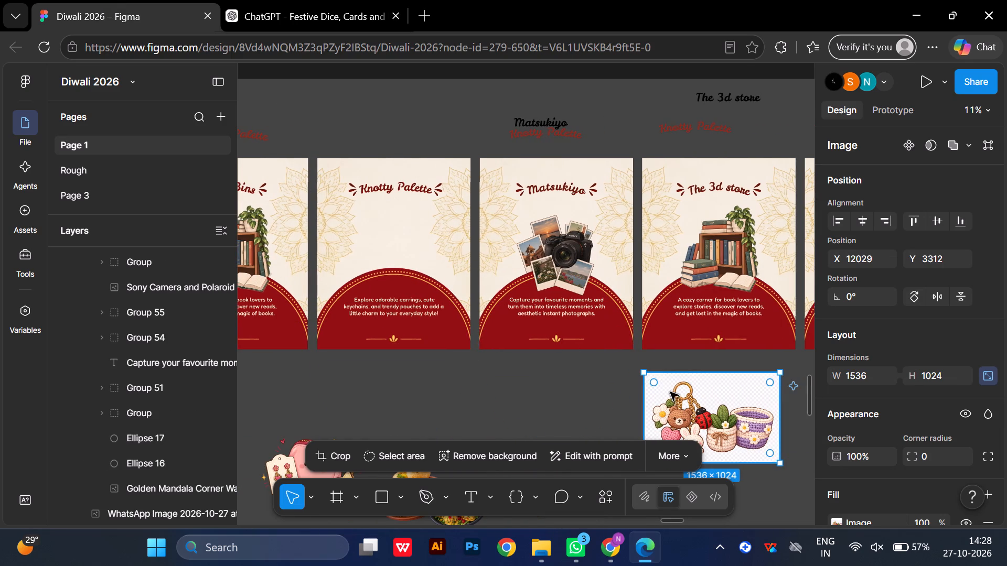
pyautogui.hscroll(4, 454, 336)
pyautogui.hscroll(-1, 454, 336)
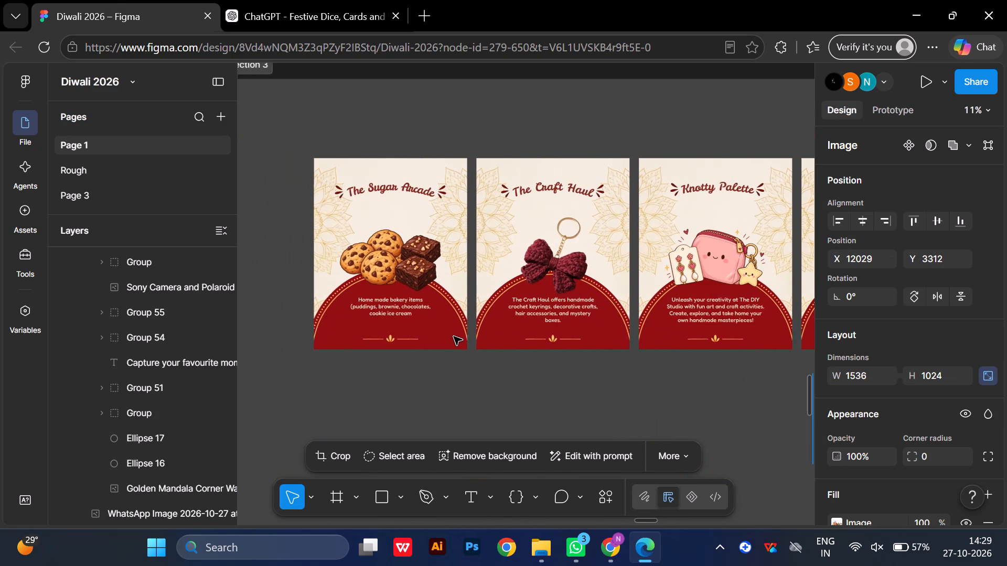
pyautogui.hscroll(-1, 454, 336)
pyautogui.hscroll(3, 454, 336)
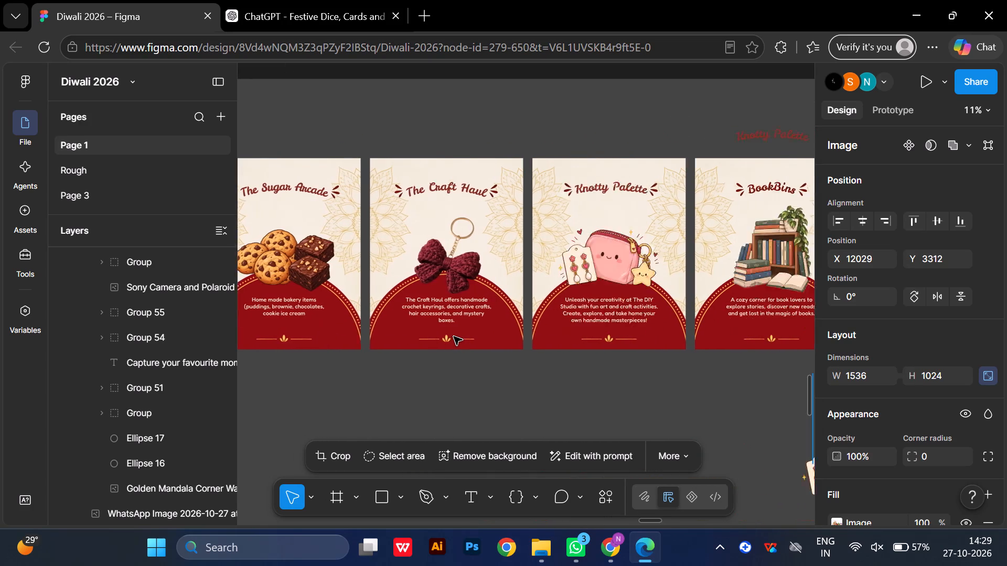
pyautogui.hscroll(-1, 618, 270)
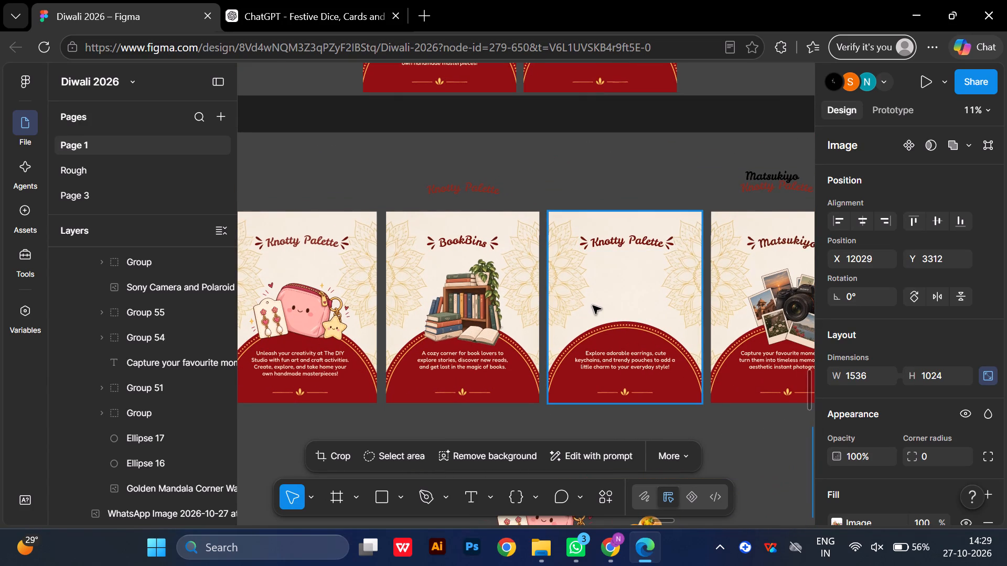
pyautogui.hscroll(-1, 593, 306)
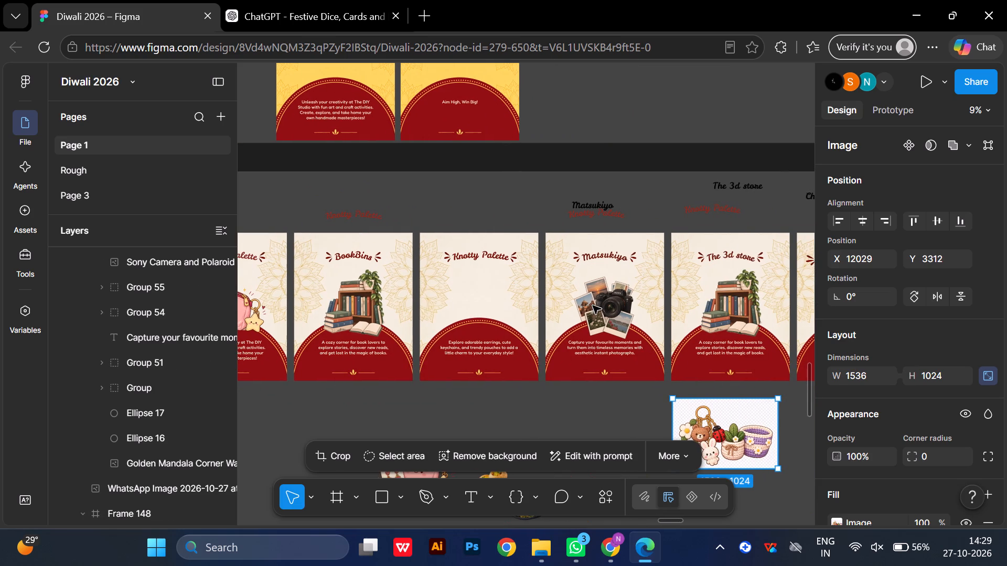
pyautogui.click(475, 283)
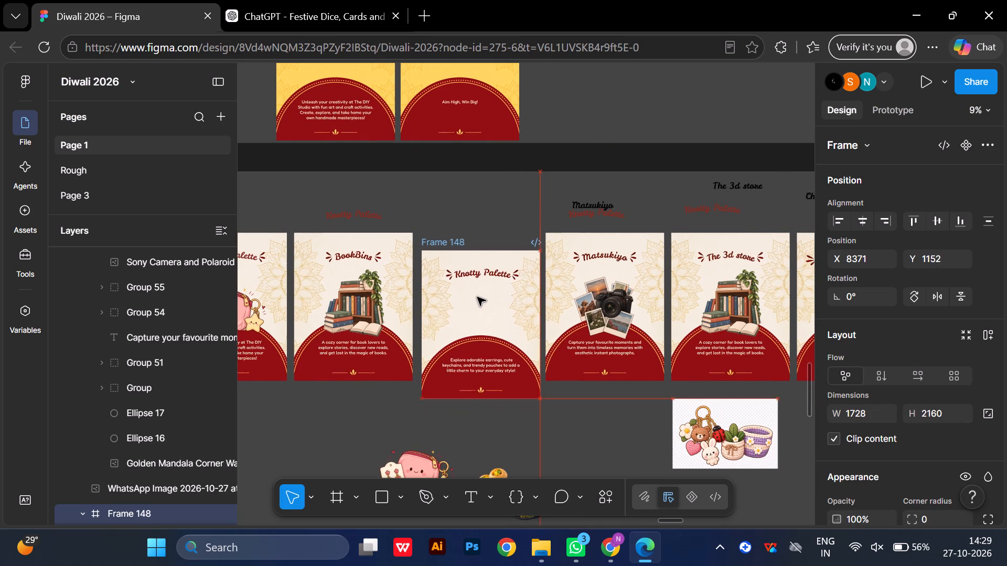
pyautogui.hscroll(-1, 475, 284)
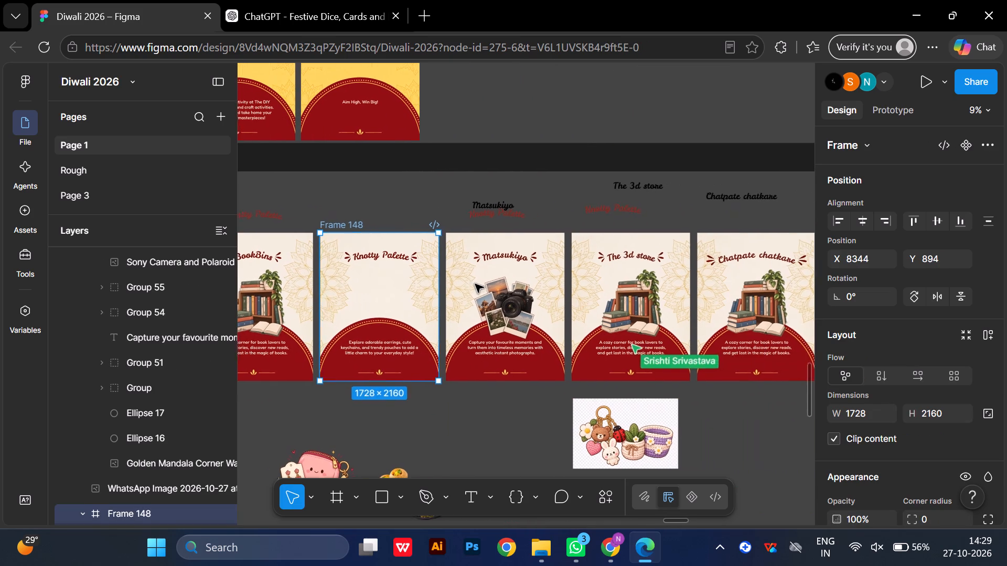
pyautogui.hscroll(-1, 475, 284)
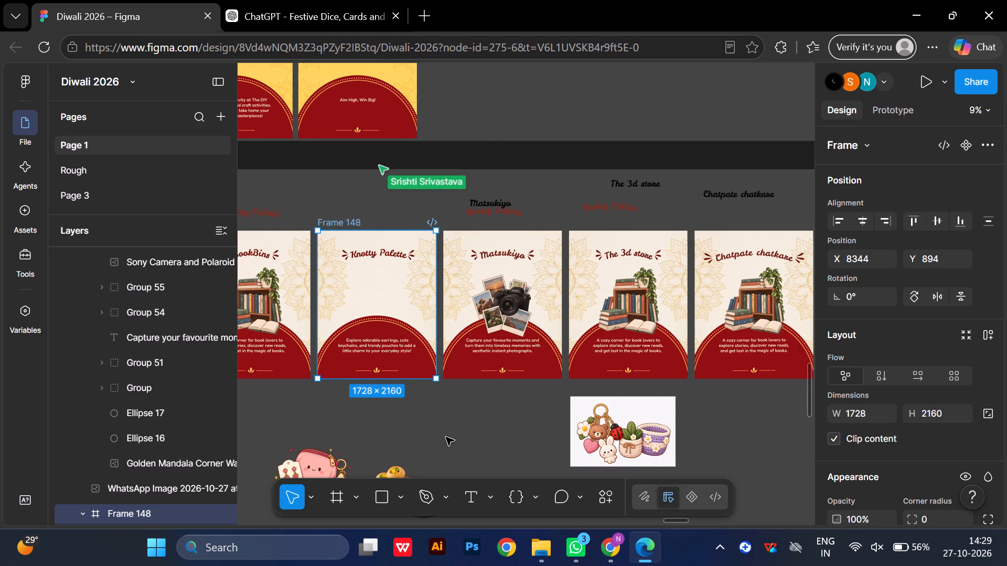
pyautogui.hscroll(1, 446, 437)
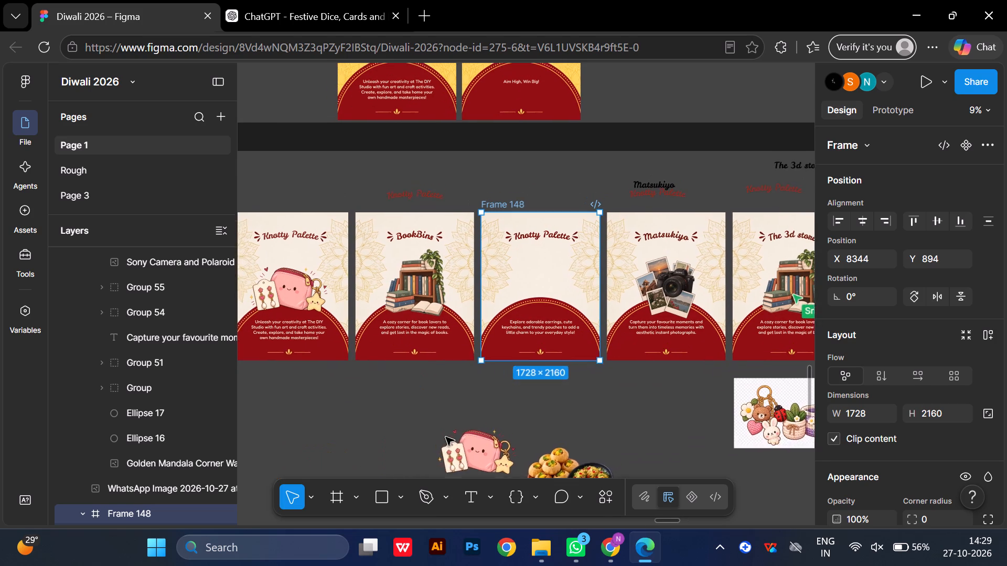
pyautogui.hscroll(1, 446, 437)
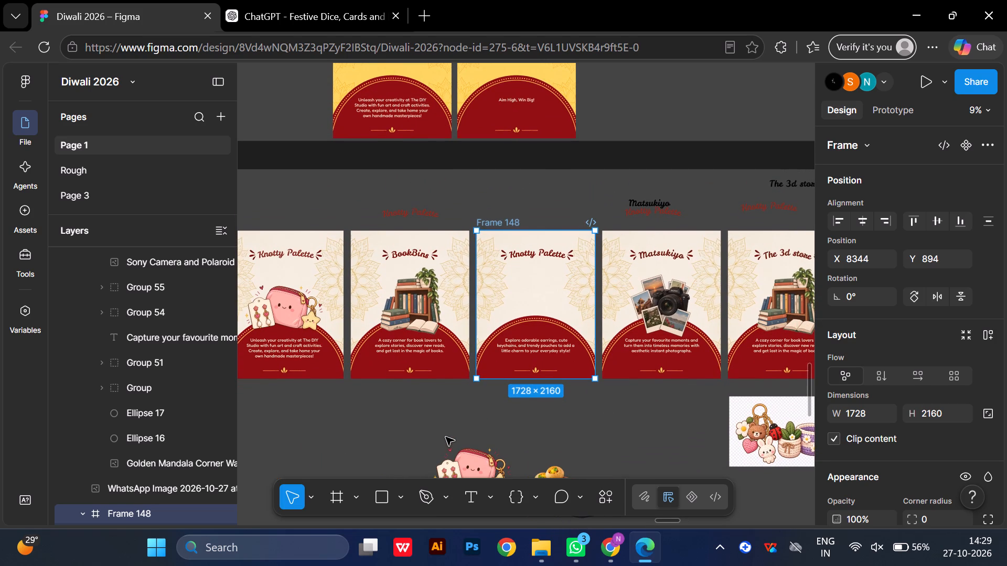
pyautogui.hscroll(-1, 446, 437)
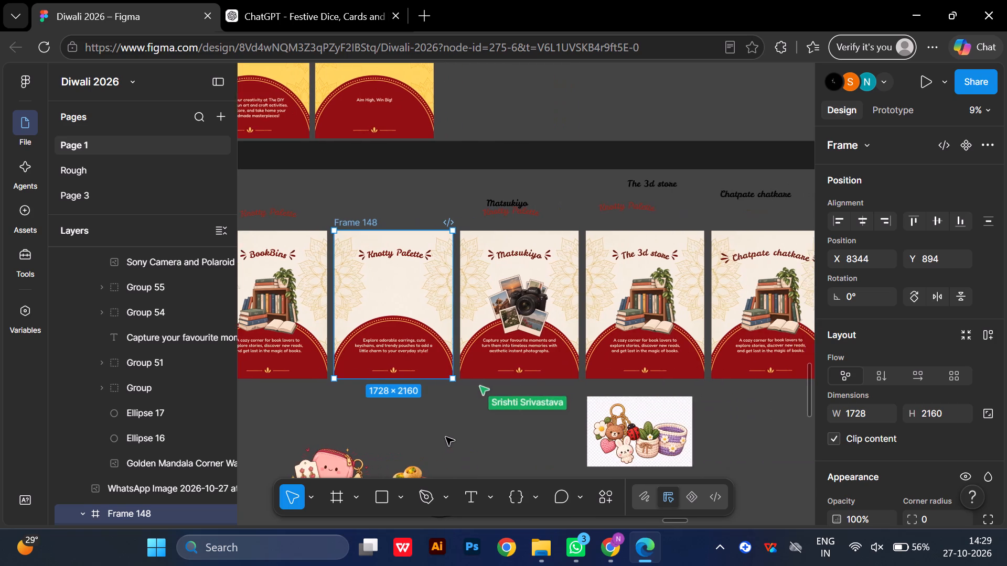
pyautogui.hscroll(3, 446, 437)
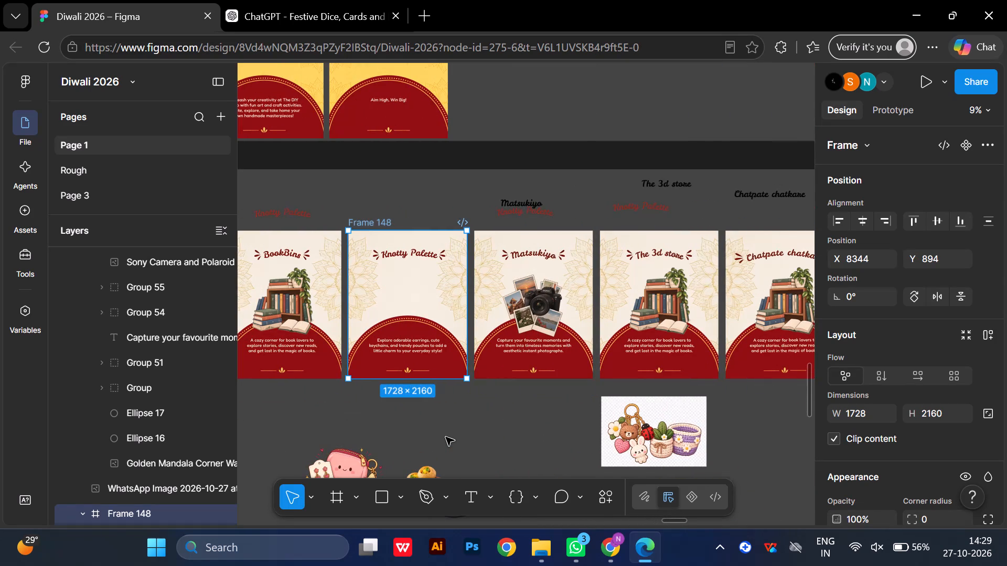
pyautogui.hscroll(1, 446, 437)
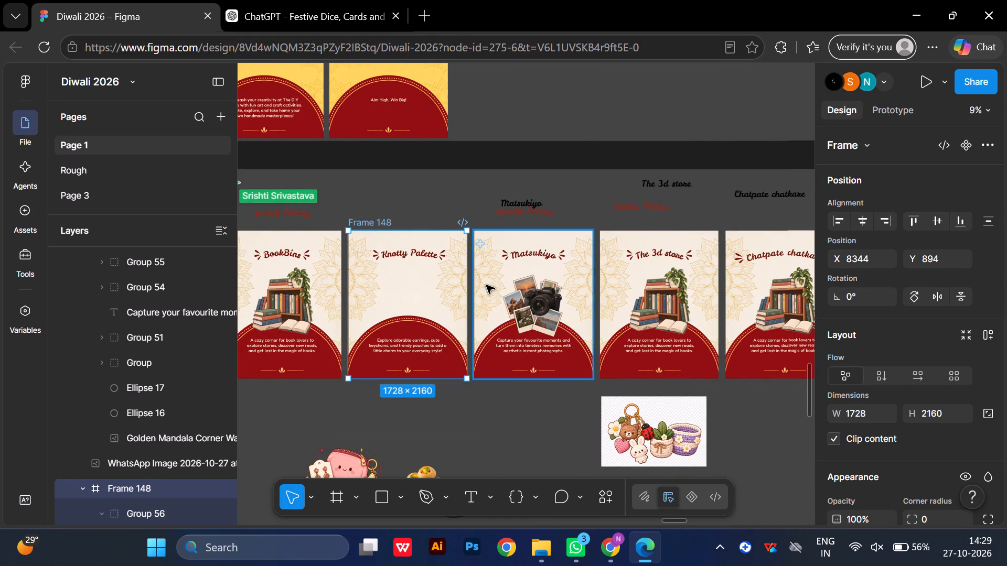
pyautogui.click(486, 285)
pyautogui.click(771, 440)
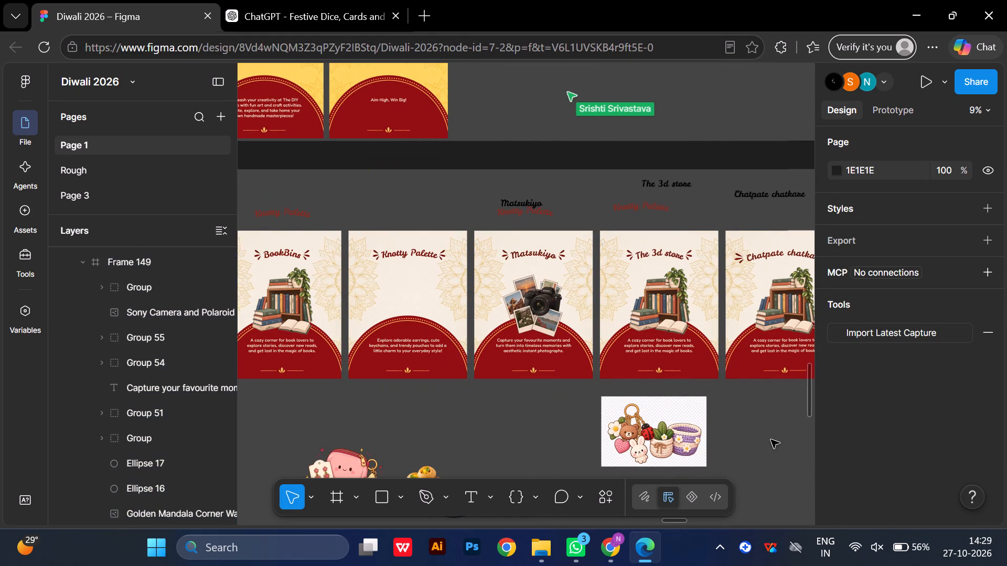
pyautogui.hscroll(-1, 771, 440)
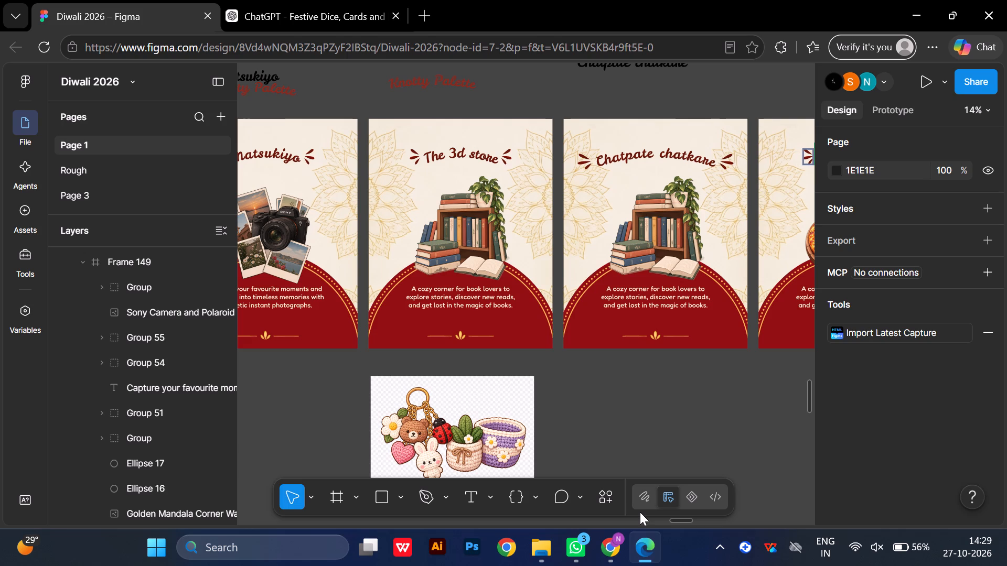
# Switch to Google Drive in Chrome, go up from Stall Flex to the Diwali Fair folder and dismiss the upload summary.
pyautogui.click(621, 554)
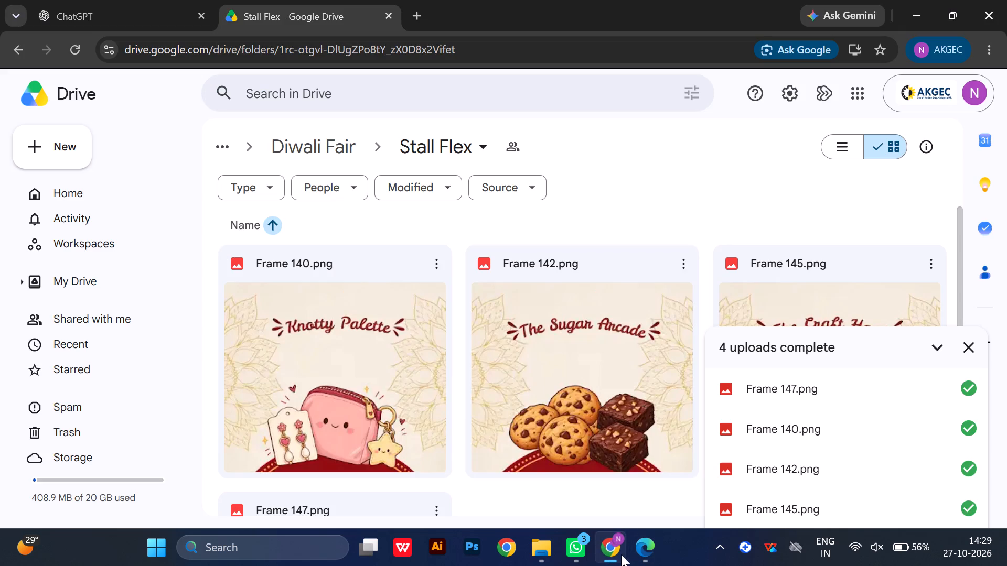
pyautogui.click(316, 149)
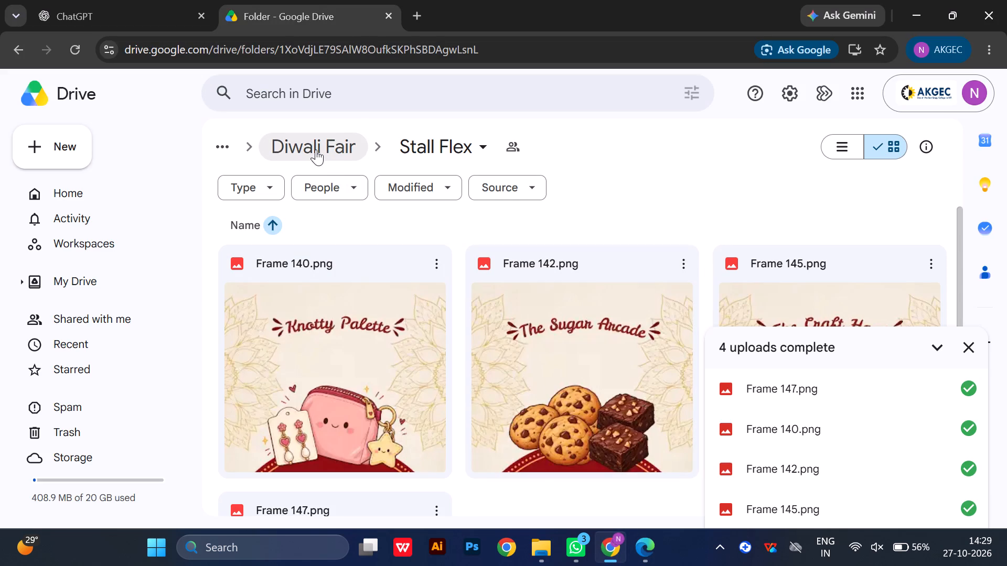
pyautogui.click(949, 357)
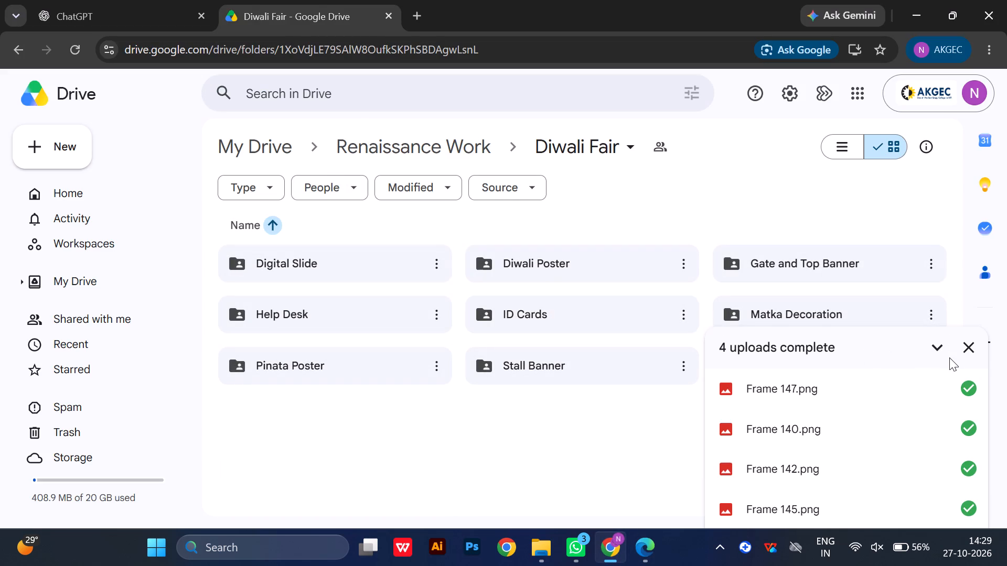
pyautogui.click(639, 436)
pyautogui.click(973, 349)
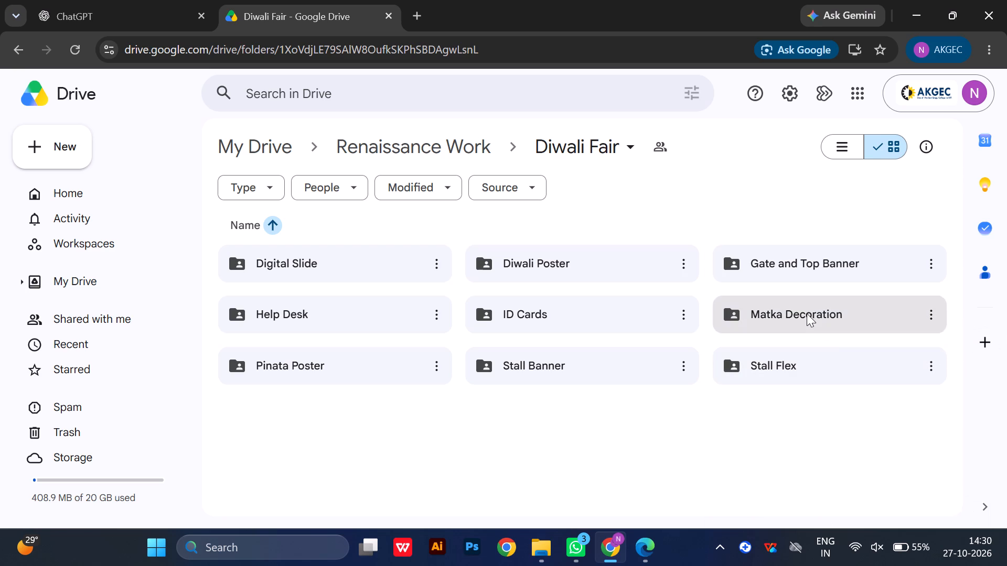
# Look through the Matka Decoration, Pinata Poster, Diwali Poster and Digital Slide folders inside Diwali Fair.
pyautogui.doubleClick(807, 313)
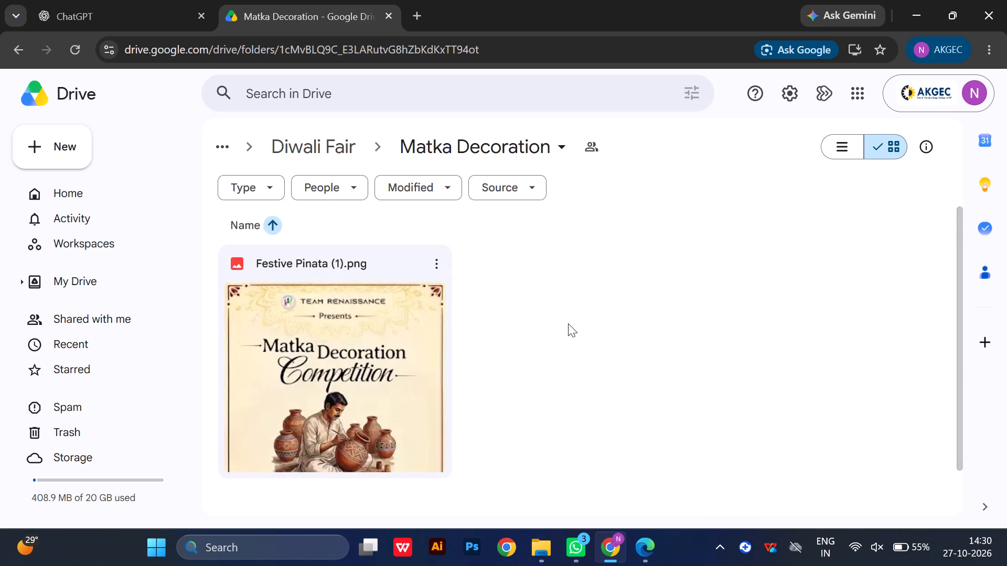
pyautogui.scroll(-2, 568, 323)
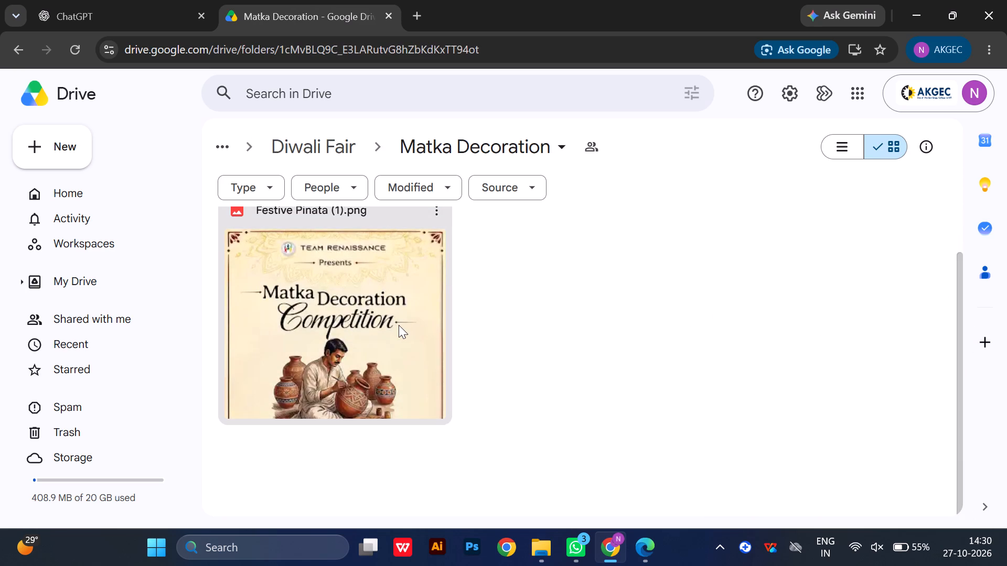
pyautogui.click(319, 146)
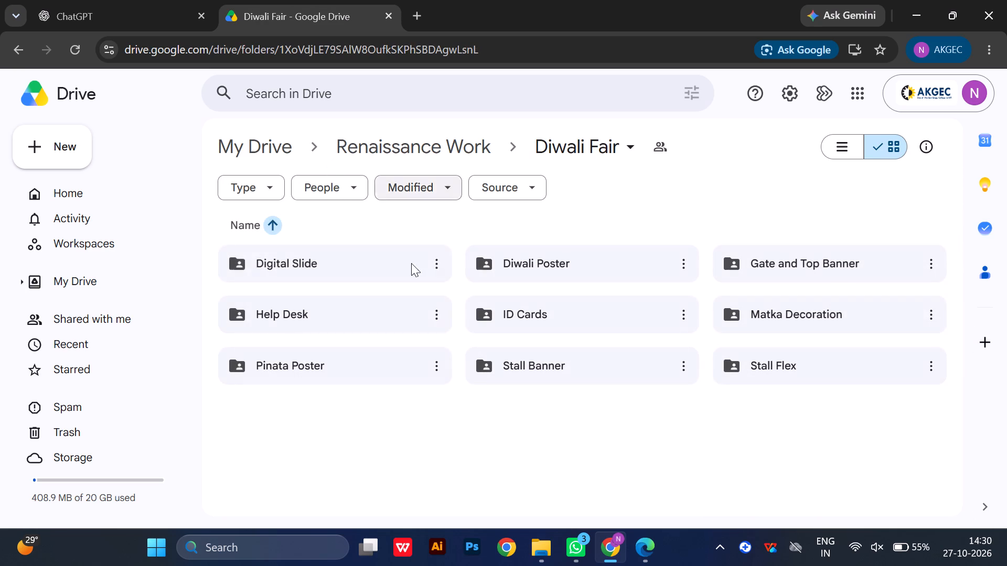
pyautogui.doubleClick(341, 350)
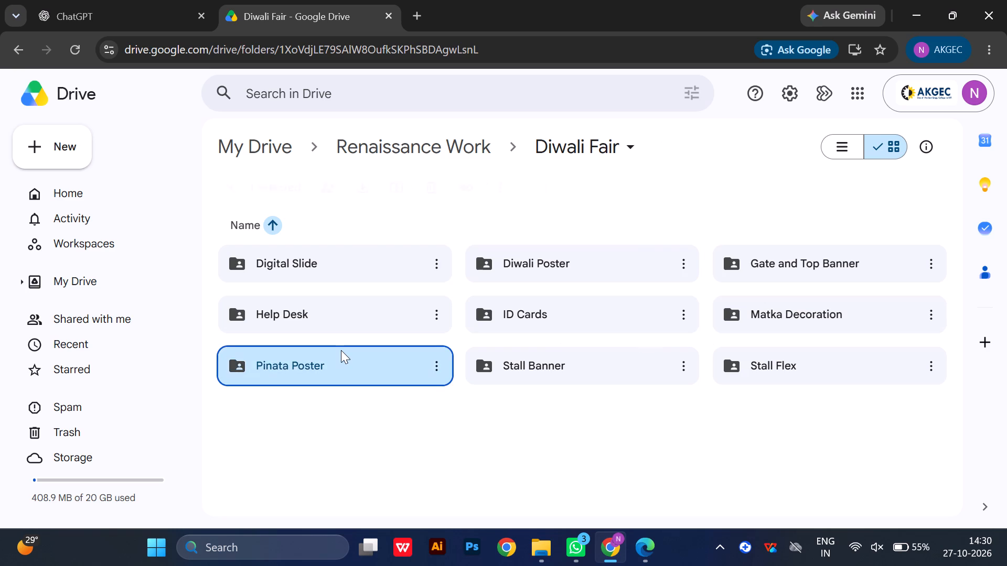
pyautogui.click(322, 142)
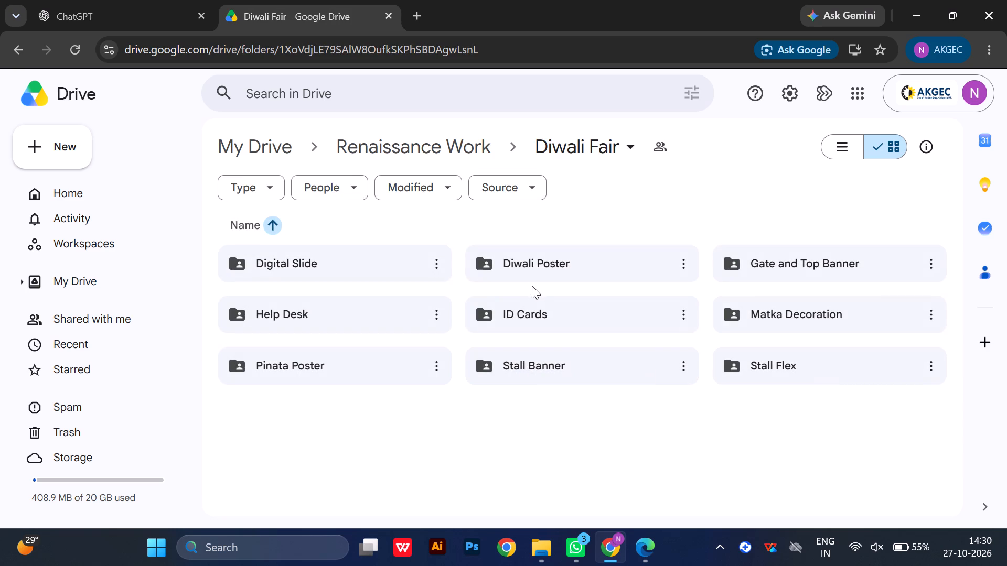
pyautogui.doubleClick(542, 274)
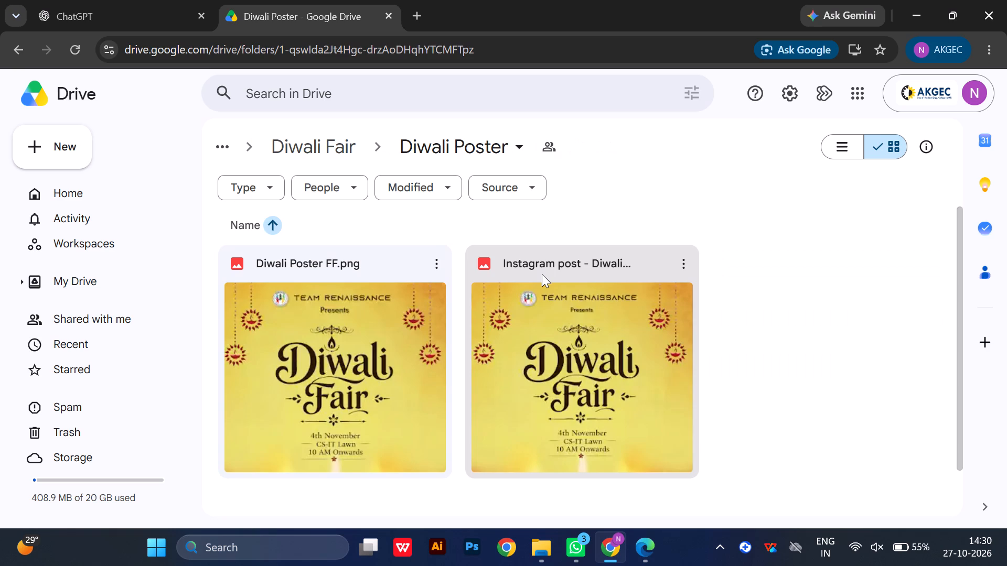
pyautogui.click(351, 147)
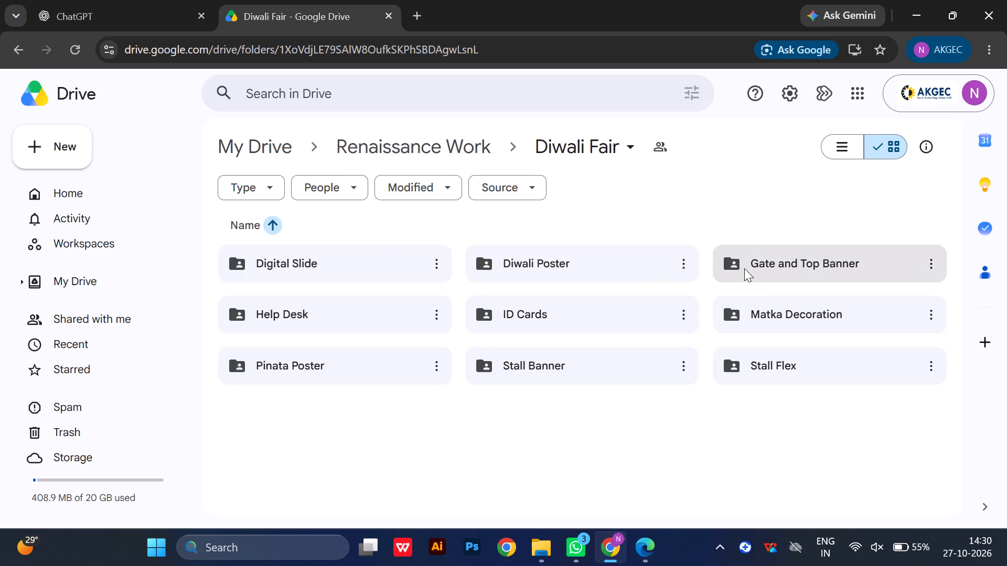
pyautogui.doubleClick(374, 244)
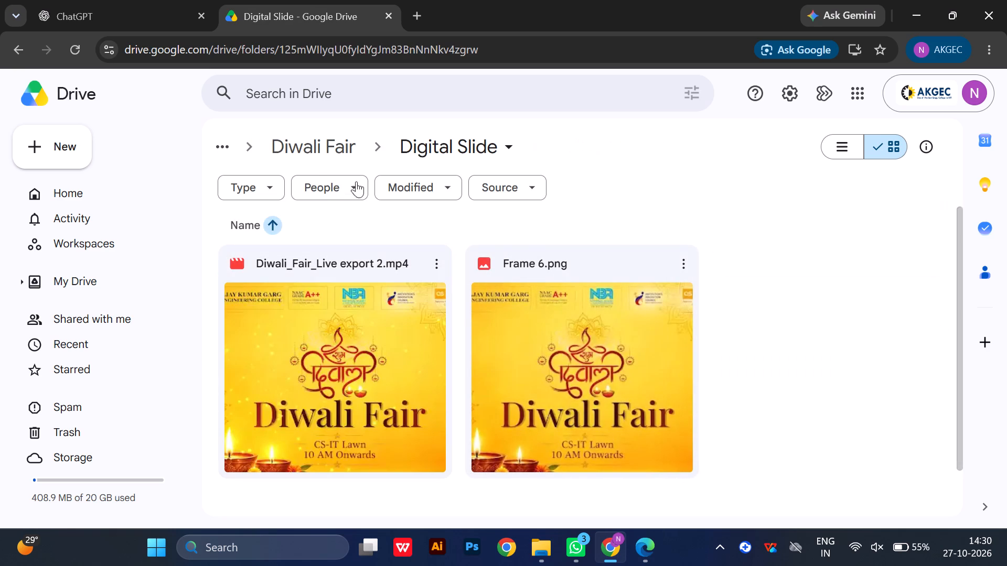
pyautogui.click(311, 159)
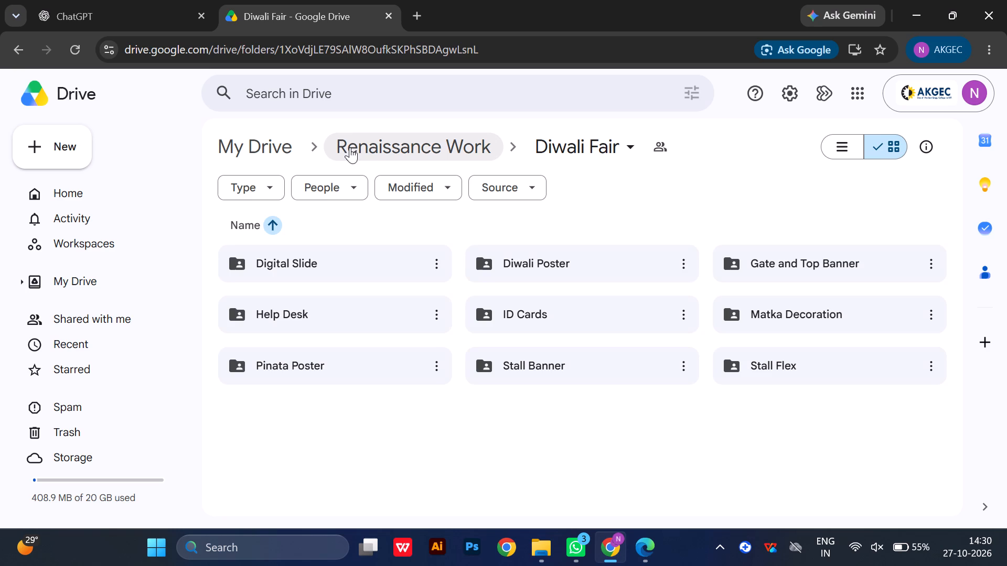
# Go up to the Renaissance Work folder in Drive and reopen the Diwali Fair folder.
pyautogui.click(370, 146)
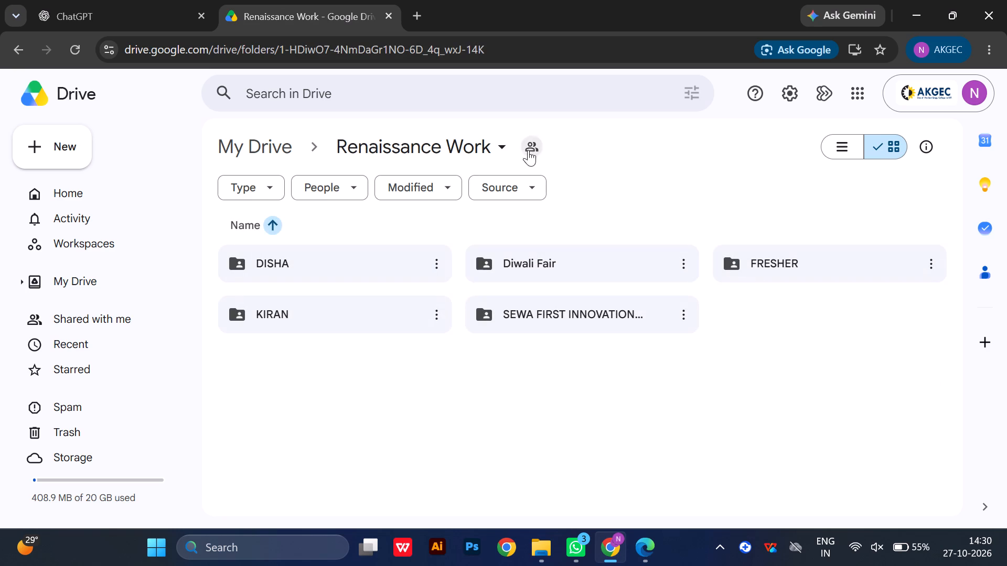
pyautogui.doubleClick(512, 276)
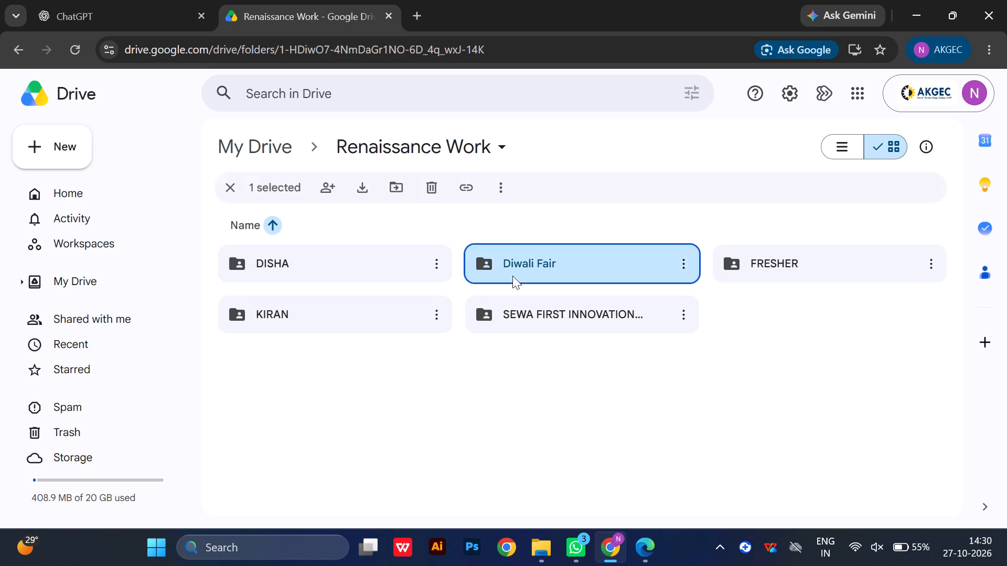
# Switch to the Diwali 2026 Figma file in Edge and review the stall posters from The Sugar Arcade to Matsukiyo.
pyautogui.click(648, 556)
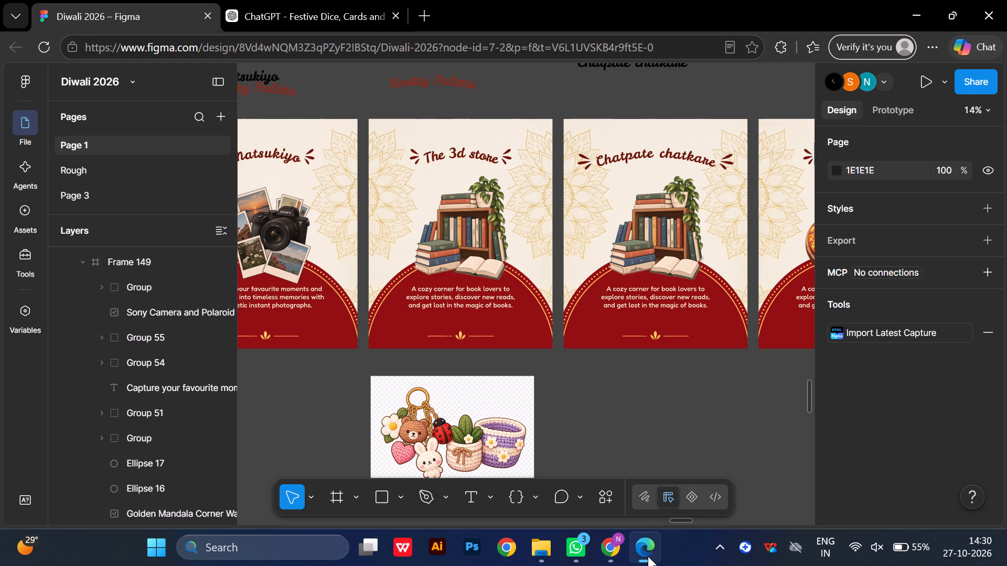
pyautogui.hscroll(7, 688, 458)
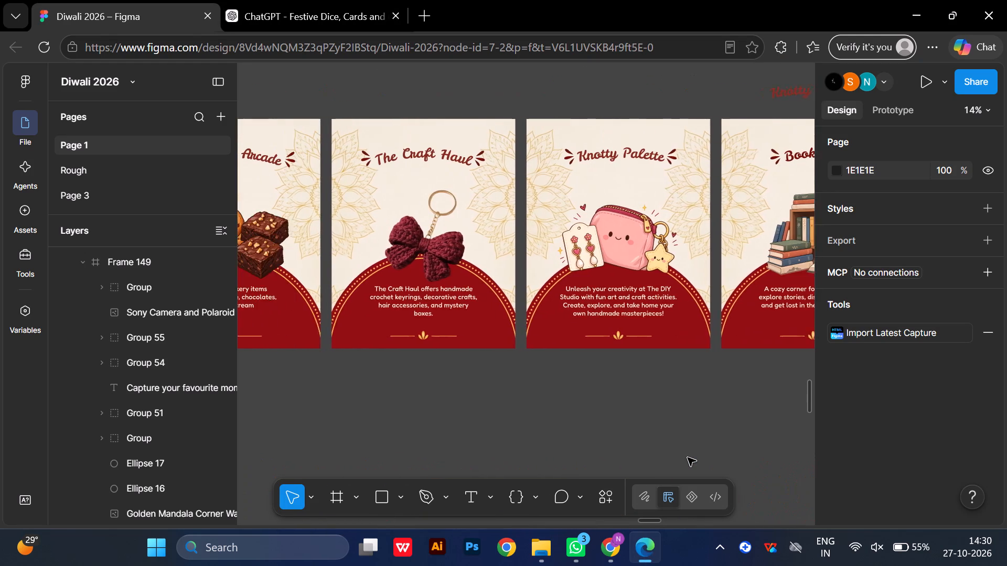
pyautogui.hscroll(2, 688, 458)
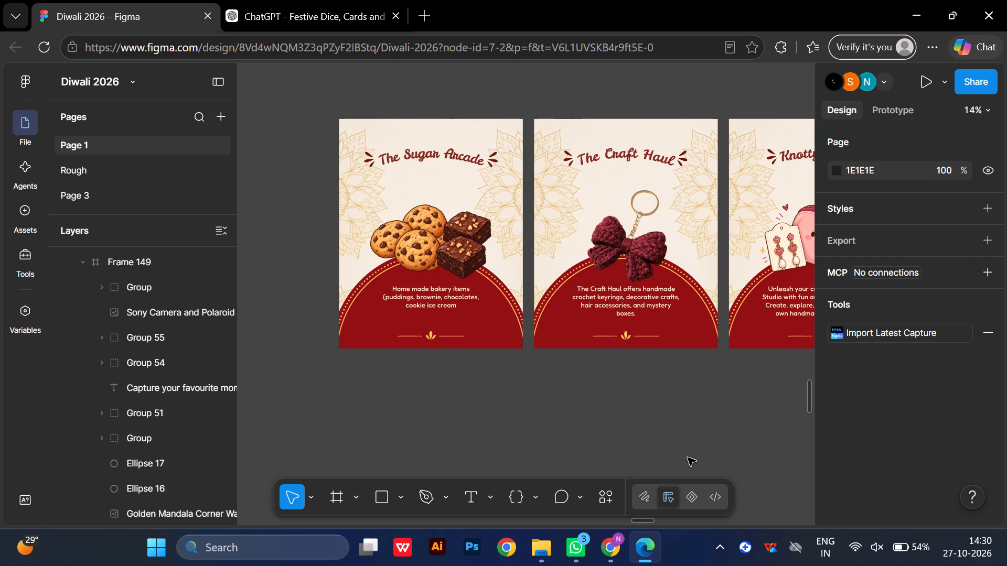
pyautogui.hscroll(-2, 688, 458)
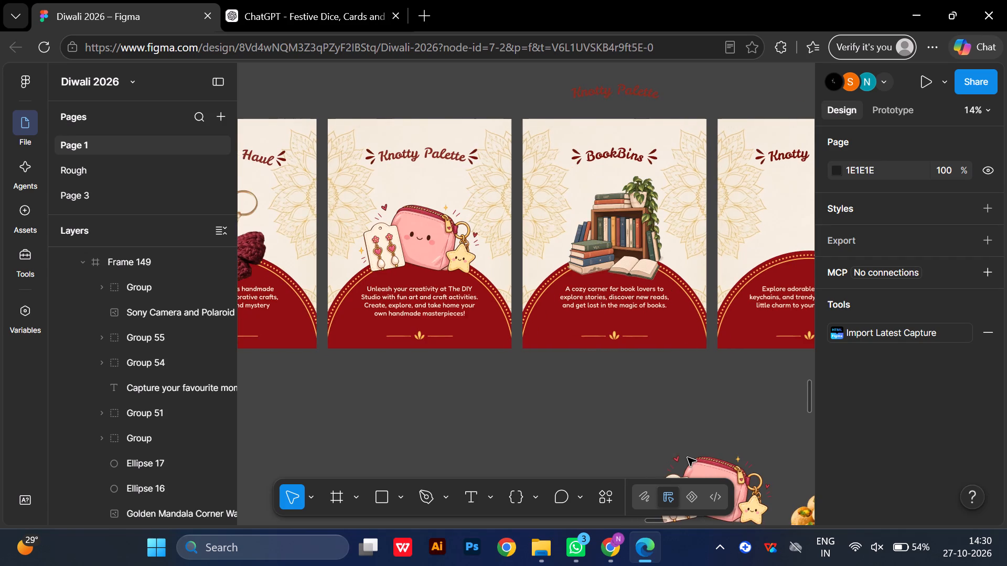
pyautogui.hscroll(-2, 688, 458)
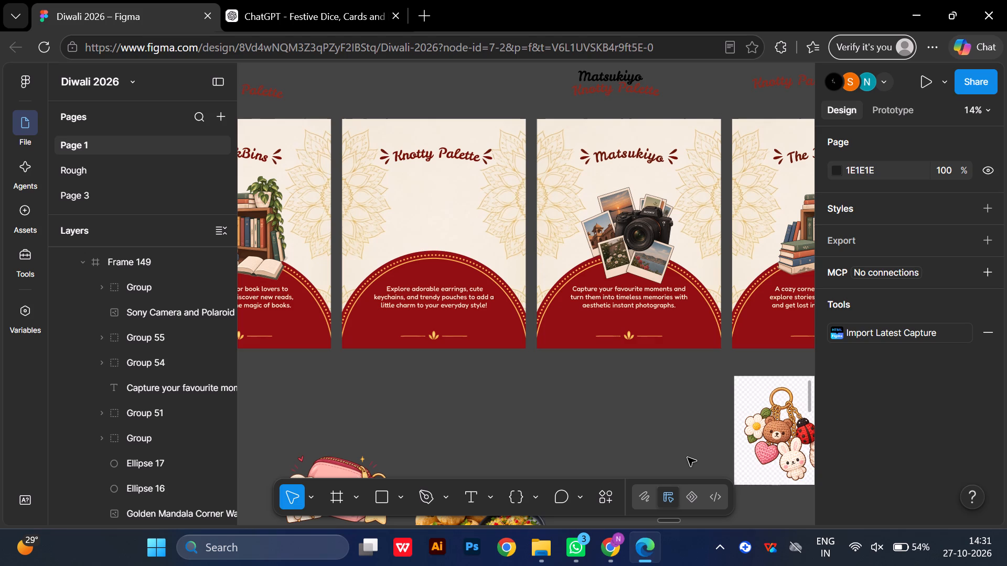
# Remove the background from the crochet keychain and pots image below The 3d store poster.
pyautogui.hscroll(-1, 688, 458)
pyautogui.rightClick(616, 442)
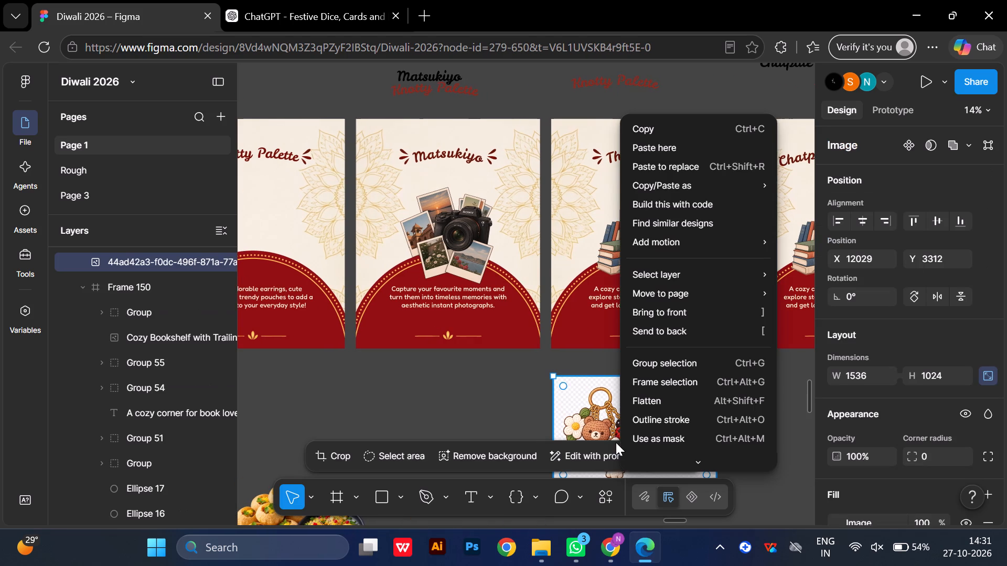
pyautogui.click(483, 460)
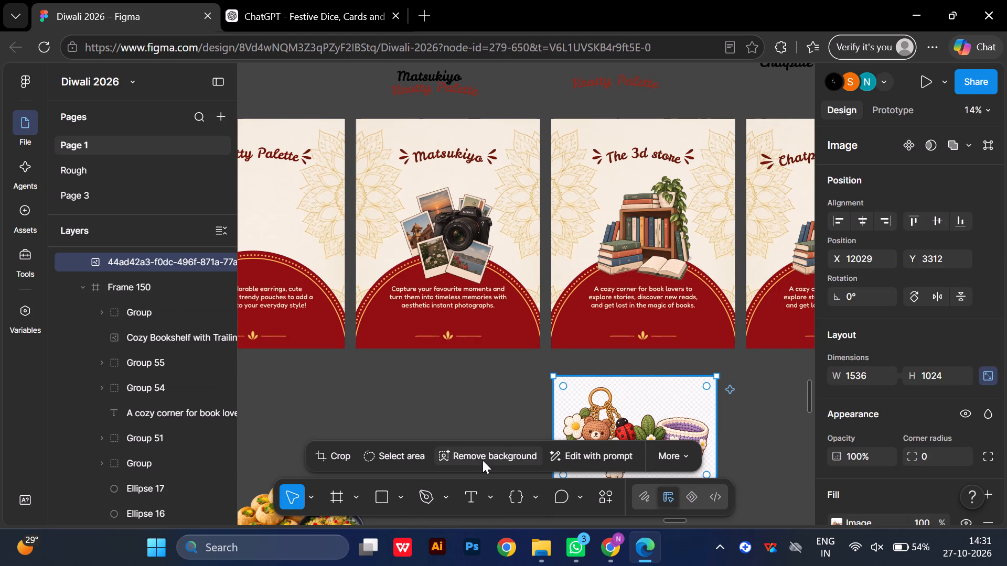
pyautogui.click(483, 460)
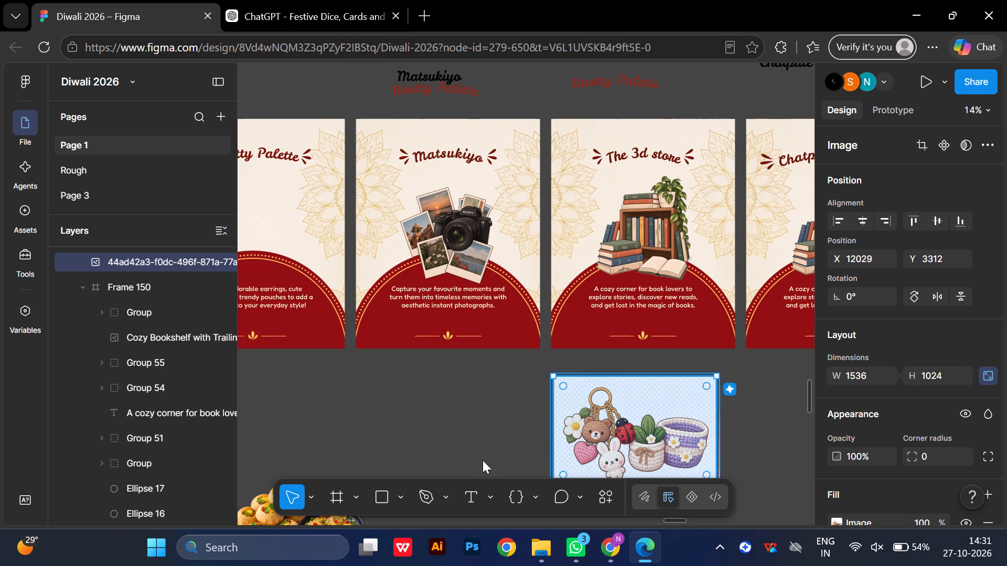
# Cut the bookshelf illustration out of The 3d store poster.
pyautogui.hscroll(-1, 483, 460)
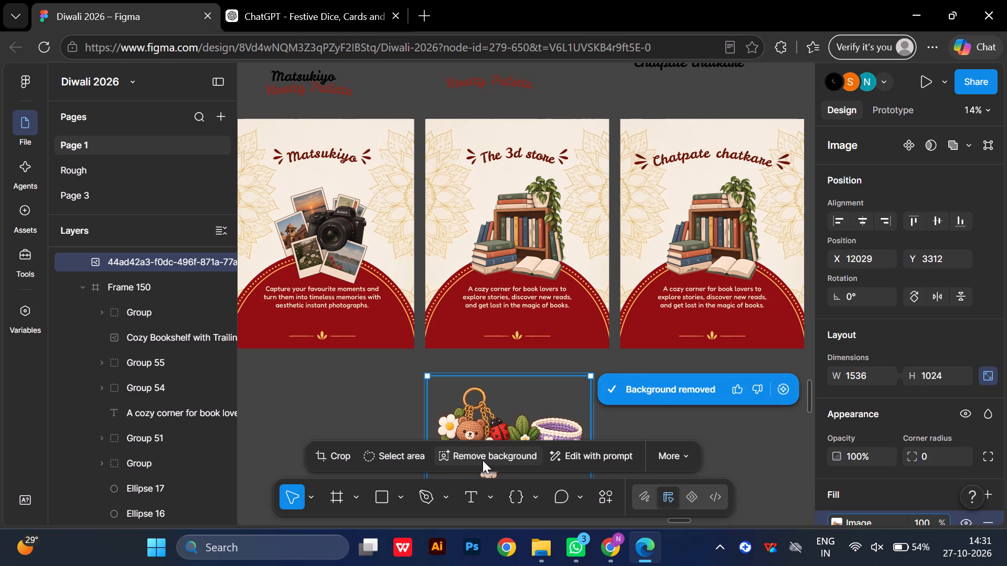
pyautogui.hotkey('ctrl', 'c')
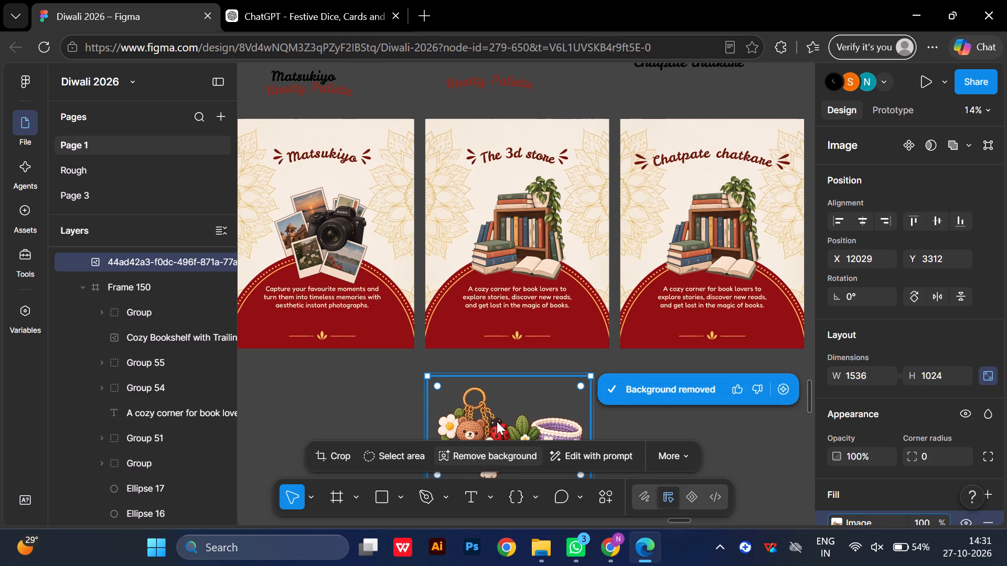
pyautogui.click(506, 253)
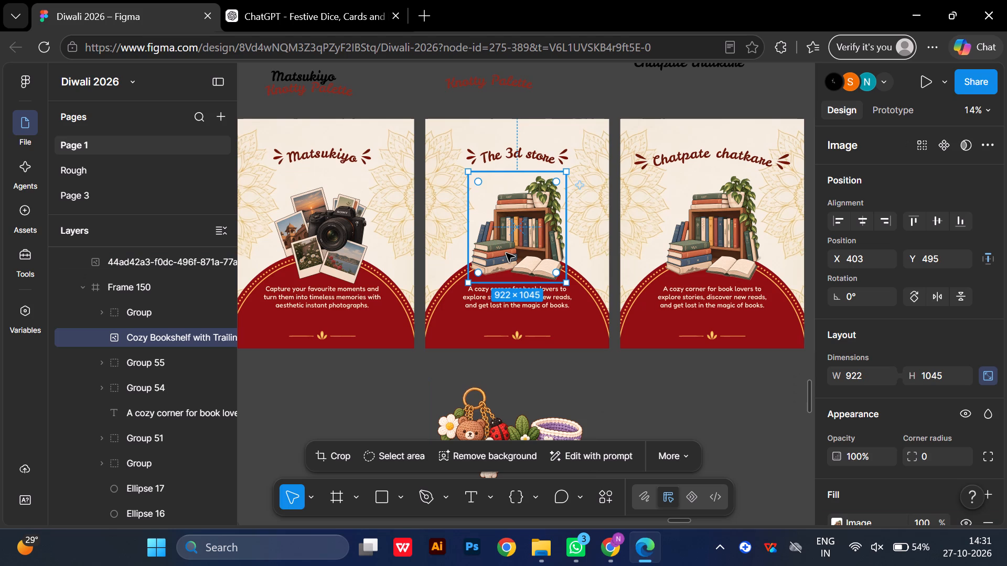
pyautogui.keyDown('ctrl'); pyautogui.click(506, 253); pyautogui.keyUp('ctrl')
pyautogui.hotkey('ctrl', 'x')
pyautogui.hotkey('ctrl', 'v')
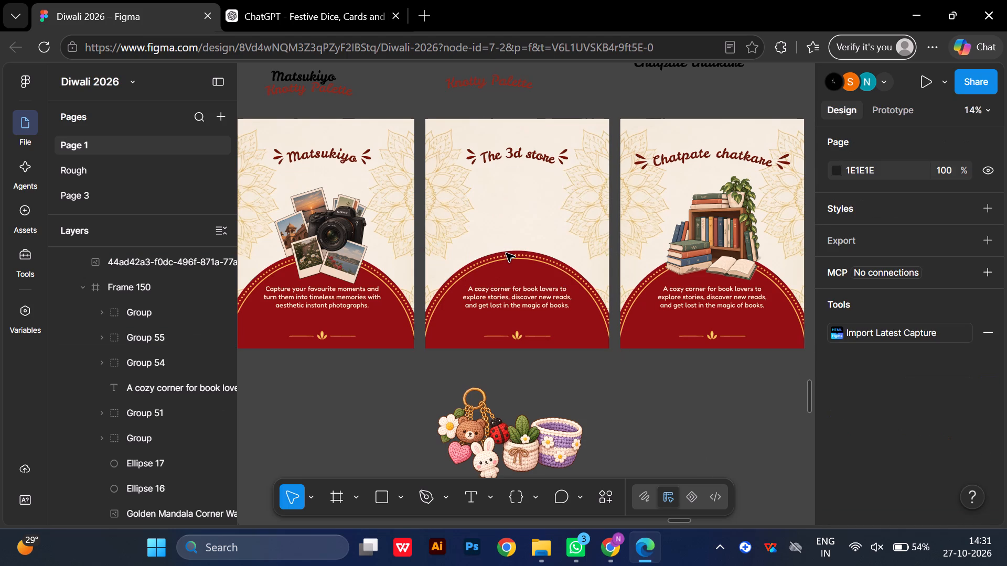
pyautogui.press('Delete')
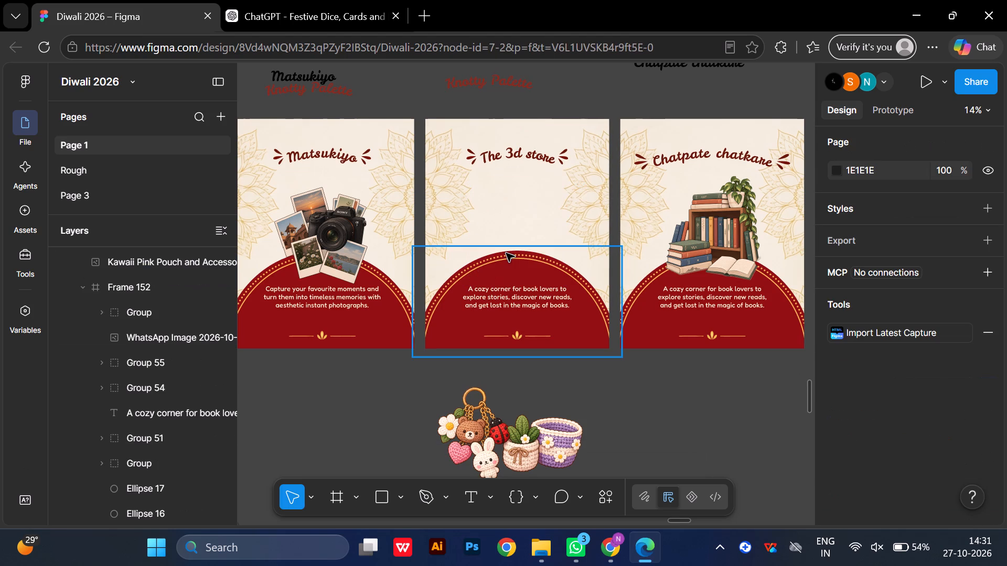
pyautogui.hotkey('ctrl', 'v')
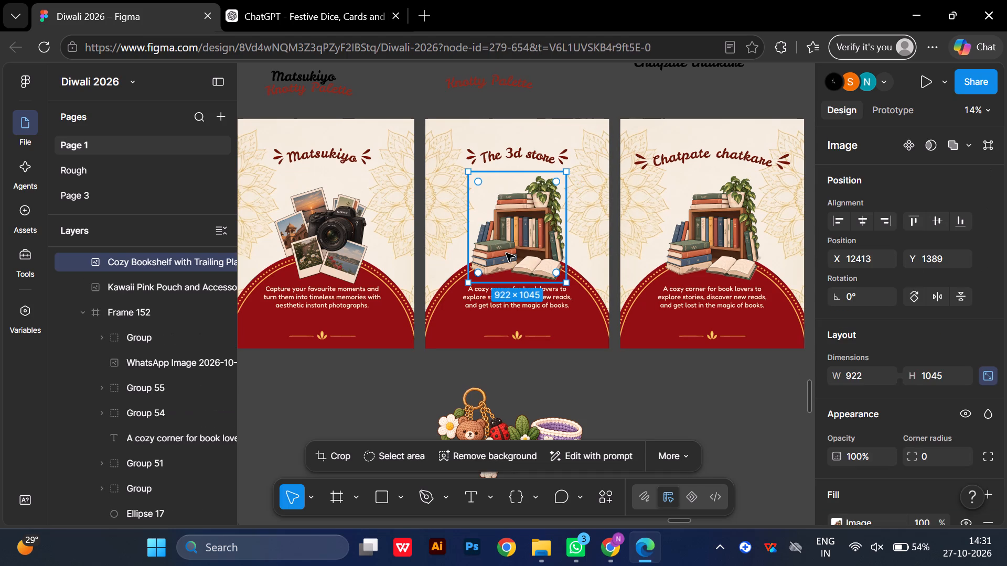
pyautogui.hotkey('ctrl', 'x')
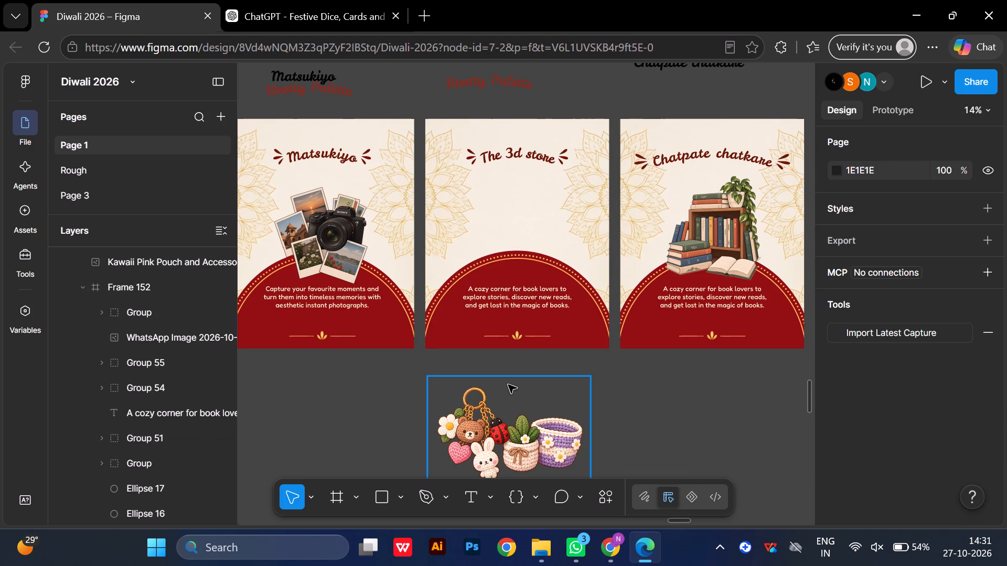
# Move the crochet keychain and pots image into The 3d store poster between title and description, at about X 130, Y 498.
pyautogui.click(505, 394)
pyautogui.moveTo(502, 421); pyautogui.dragTo(519, 234)
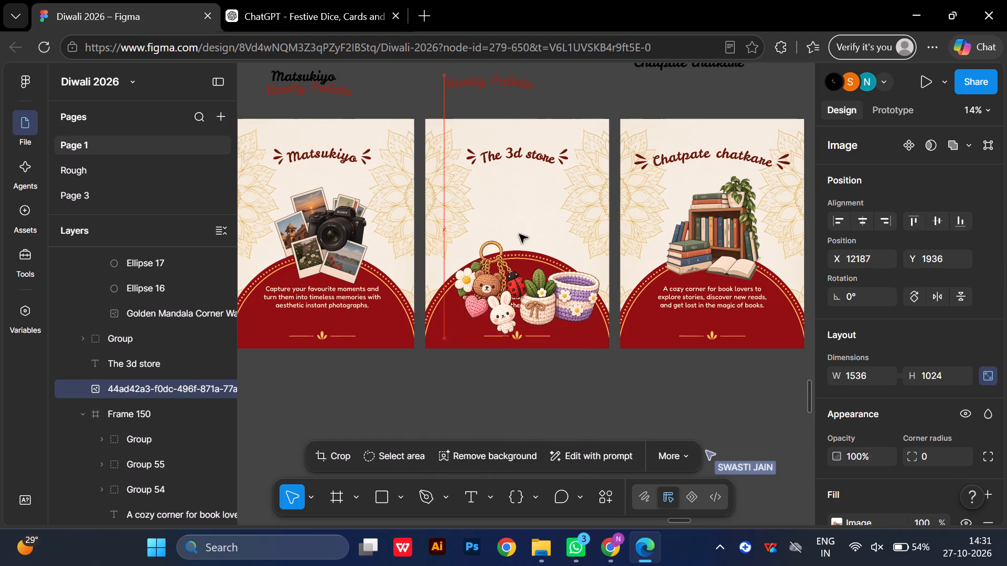
pyautogui.moveTo(519, 234); pyautogui.dragTo(514, 217)
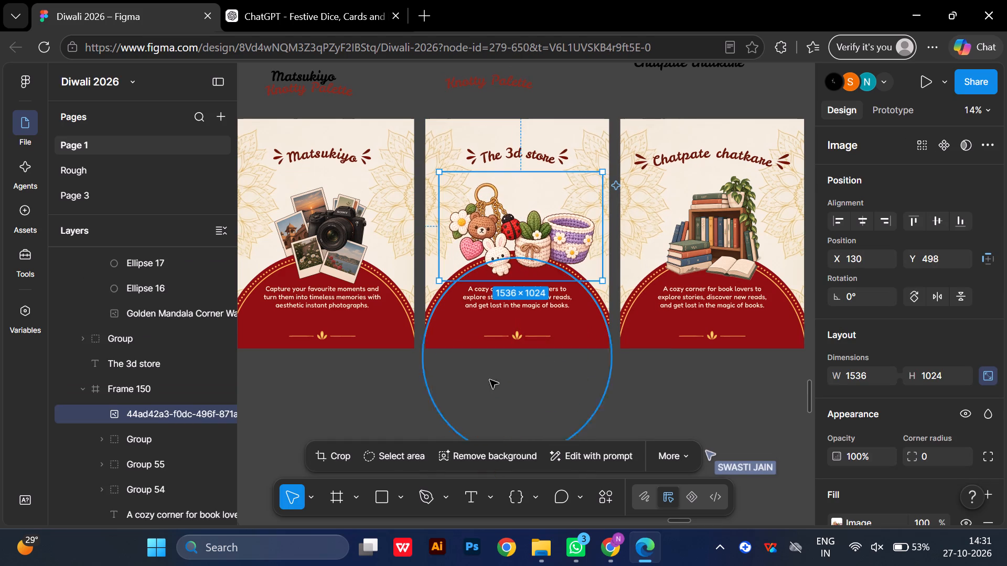
pyautogui.click(488, 416)
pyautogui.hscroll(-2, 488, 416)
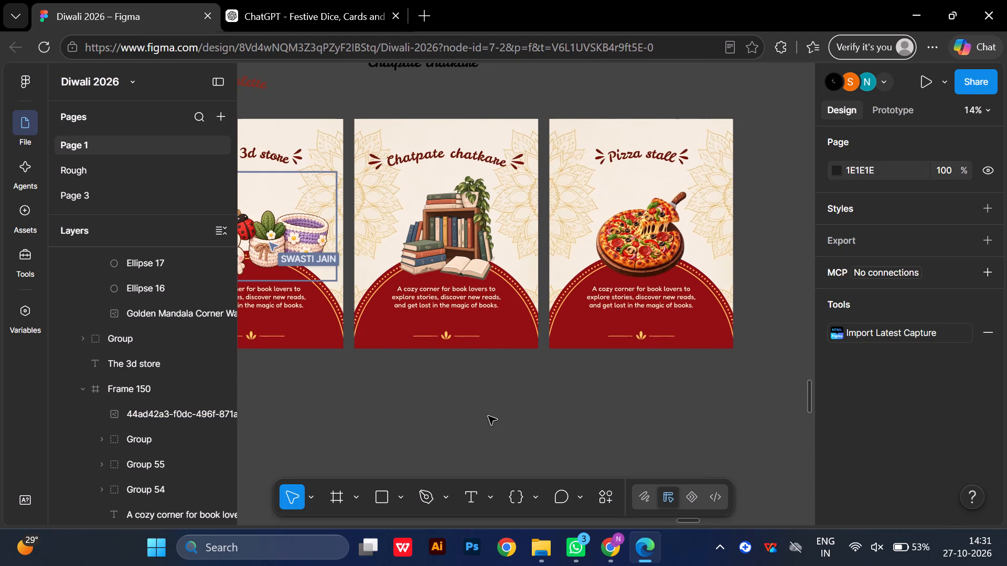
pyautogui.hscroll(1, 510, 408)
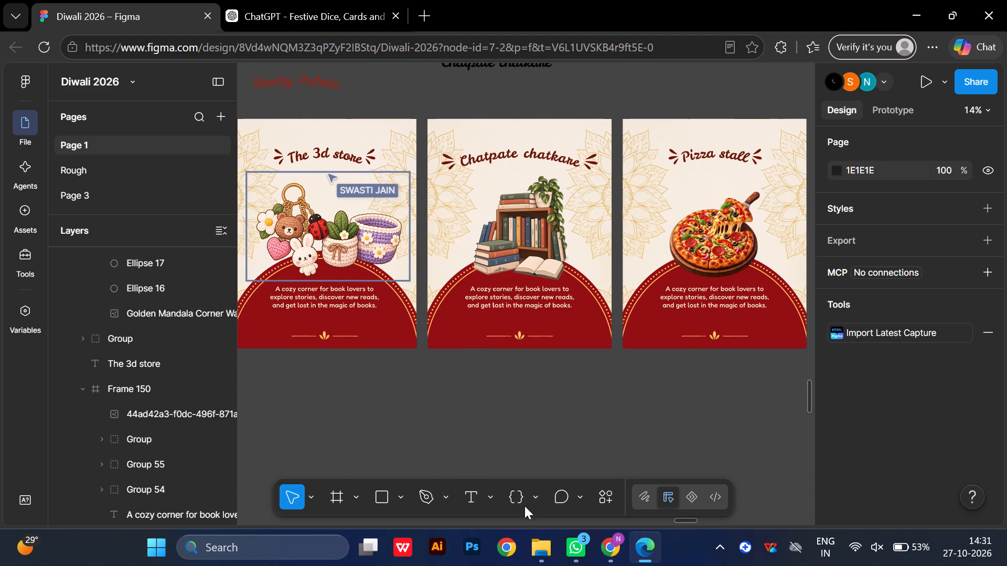
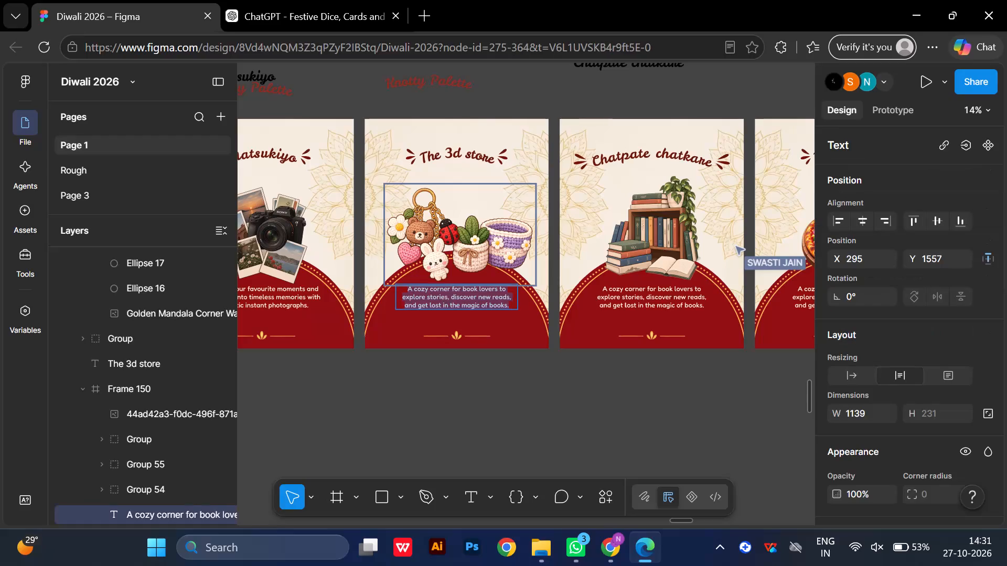
# Replace The 3d store poster's description with the copied text, removing its "Charm & Chic 🎀 —" opening so it starts with "Explore adorable earrings".
pyautogui.hotkey('ctrl', 'v')
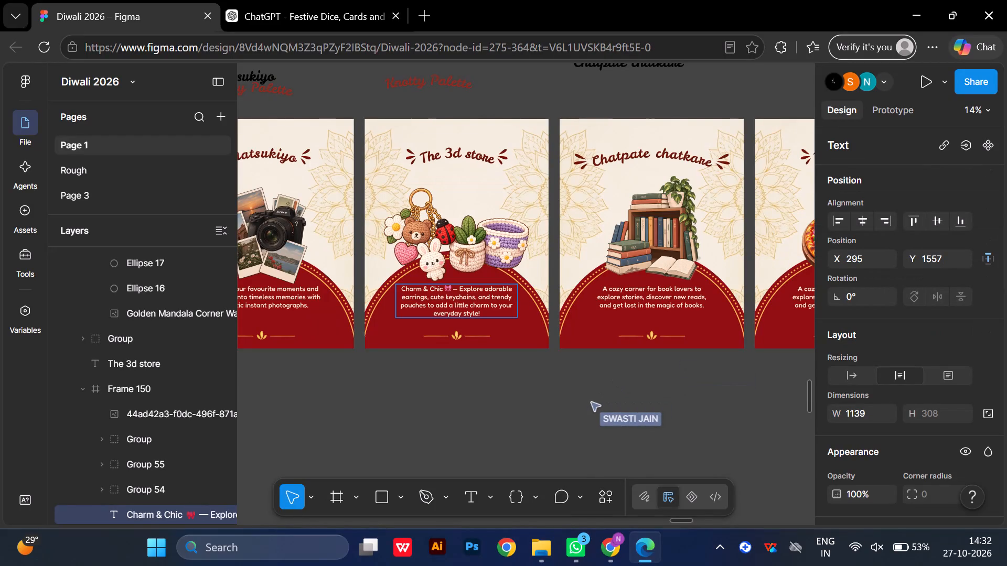
pyautogui.click(458, 289)
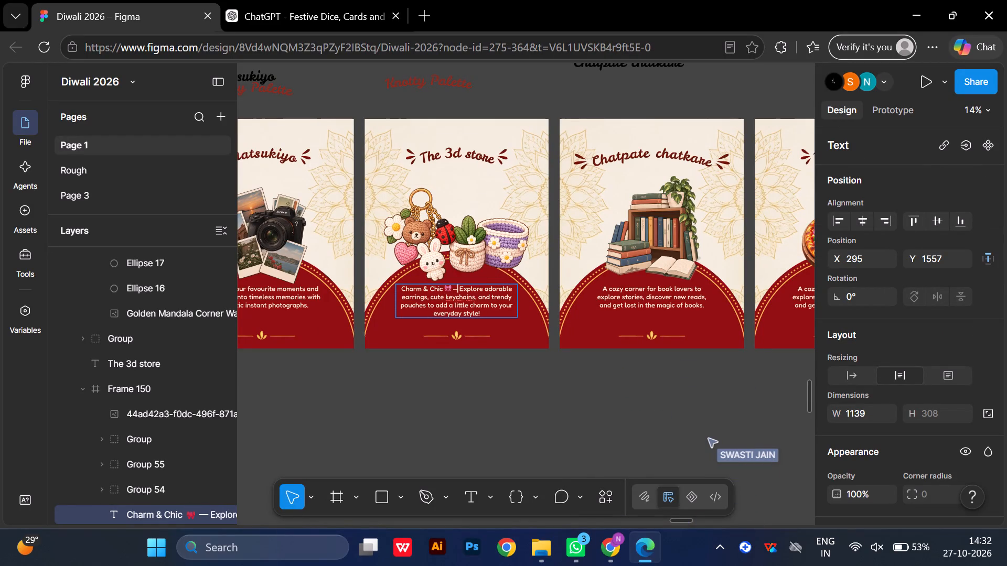
pyautogui.press('BackSpace')
pyautogui.press('BackSpace')
pyautogui.press('BackSpace')
pyautogui.press('BackSpace')
pyautogui.press('BackSpace')
pyautogui.press('BackSpace')
pyautogui.press('BackSpace')
pyautogui.press('BackSpace')
pyautogui.press('BackSpace')
pyautogui.press('BackSpace')
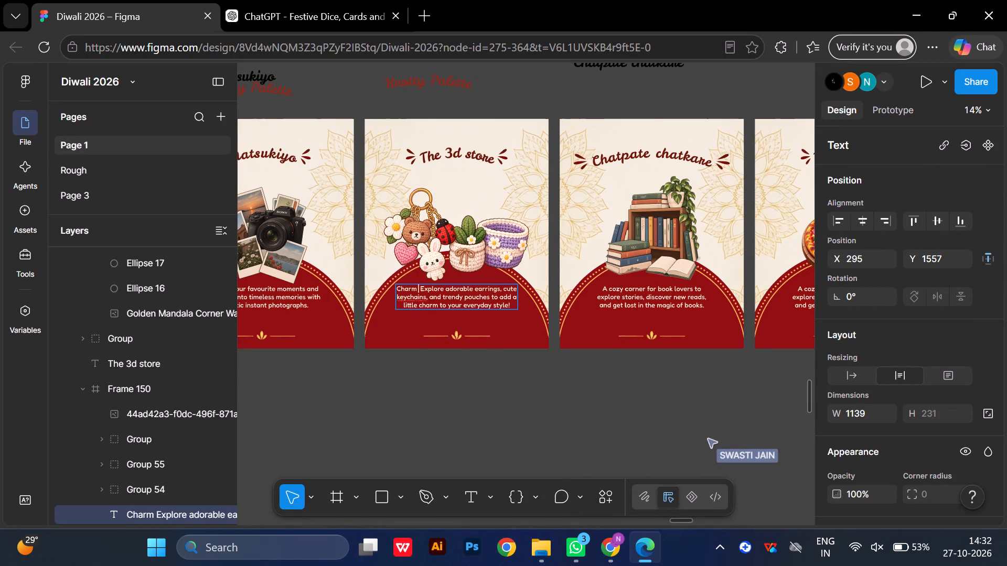
pyautogui.press('BackSpace')
pyautogui.press('BackSpace')
pyautogui.press('BackSpace')
pyautogui.press('BackSpace')
pyautogui.press('BackSpace')
pyautogui.press('BackSpace')
pyautogui.press('BackSpace')
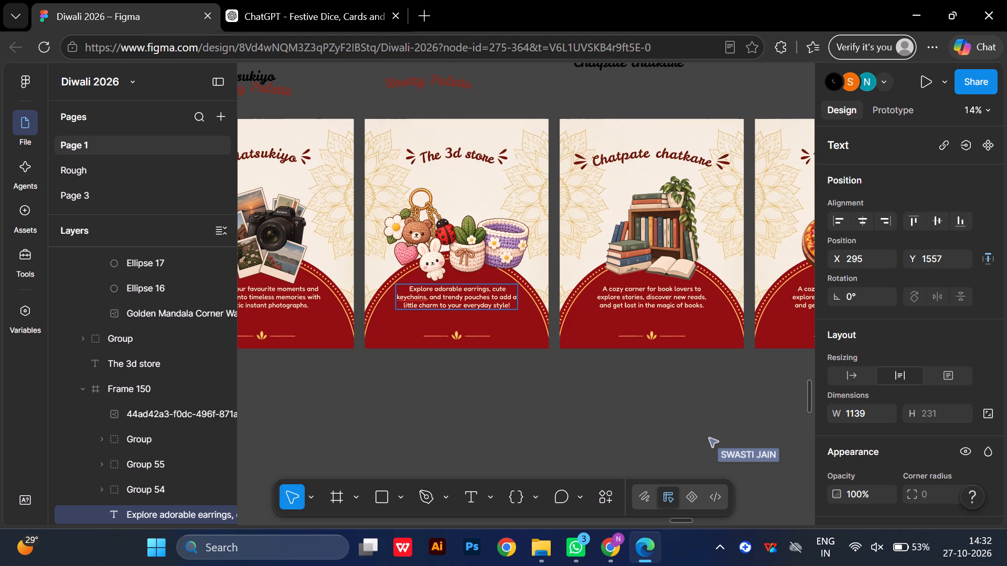
pyautogui.press('BackSpace')
pyautogui.click(496, 382)
# Delete the Knotty Palette poster frame beside the Matsukiyo poster.
pyautogui.hscroll(2, 496, 382)
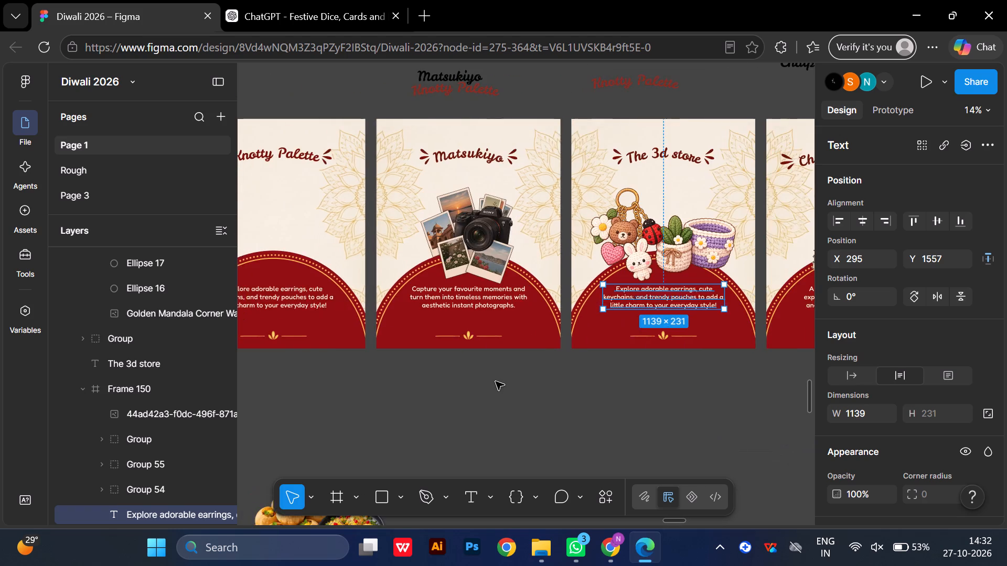
pyautogui.hscroll(1, 496, 382)
pyautogui.click(346, 127)
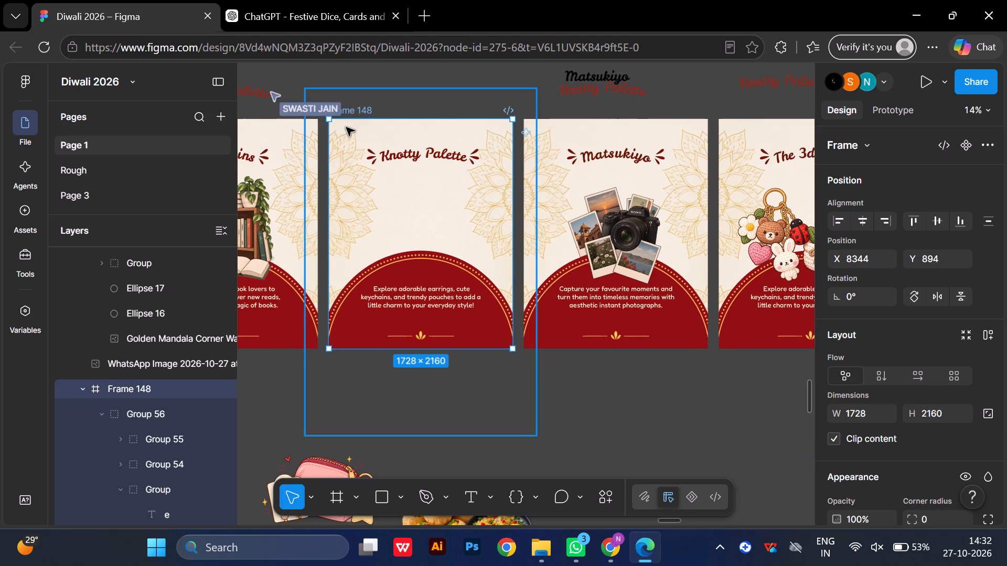
pyautogui.press('Delete')
# Move the Pizza stall poster into the empty slot just before the Matsukiyo poster, at X 8344 and top-aligned with the row.
pyautogui.hscroll(-2, 346, 127)
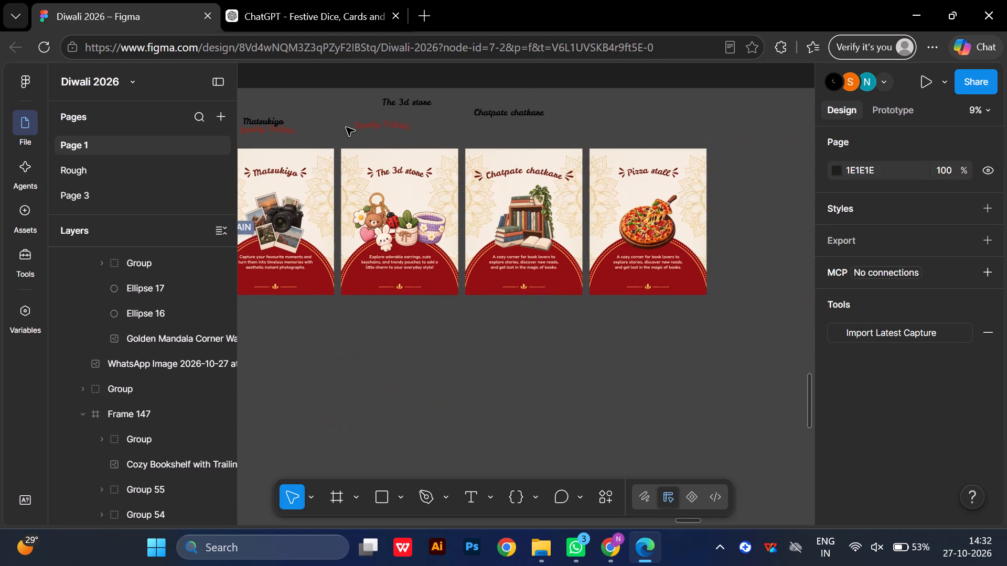
pyautogui.moveTo(606, 198); pyautogui.dragTo(313, 241)
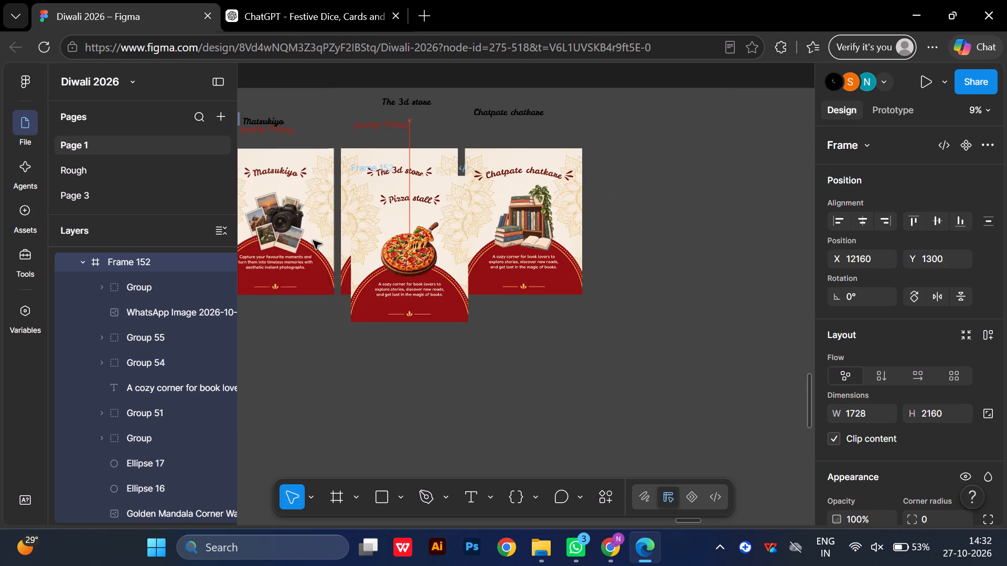
pyautogui.moveTo(313, 241); pyautogui.dragTo(302, 194)
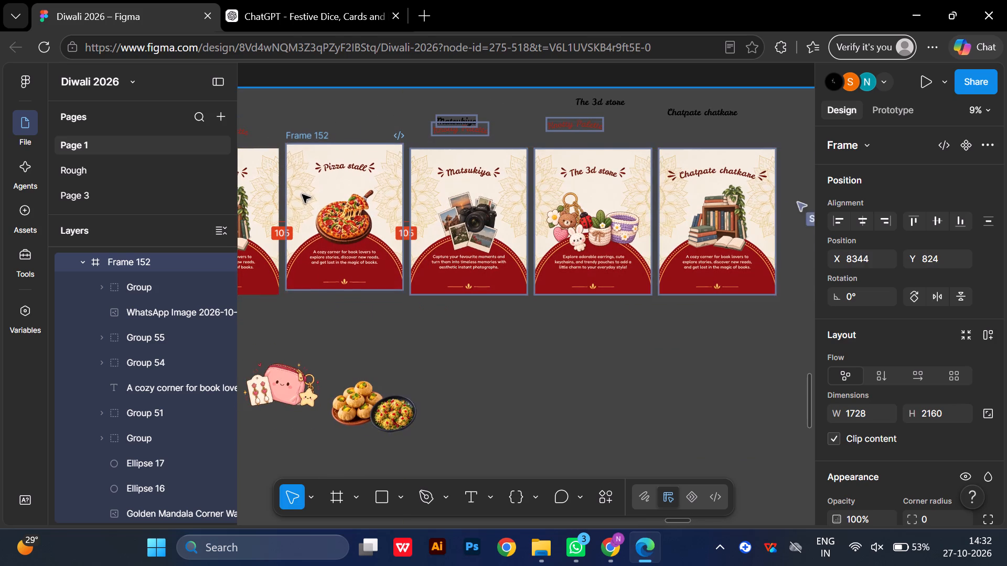
pyautogui.moveTo(302, 194); pyautogui.dragTo(302, 200)
pyautogui.click(524, 391)
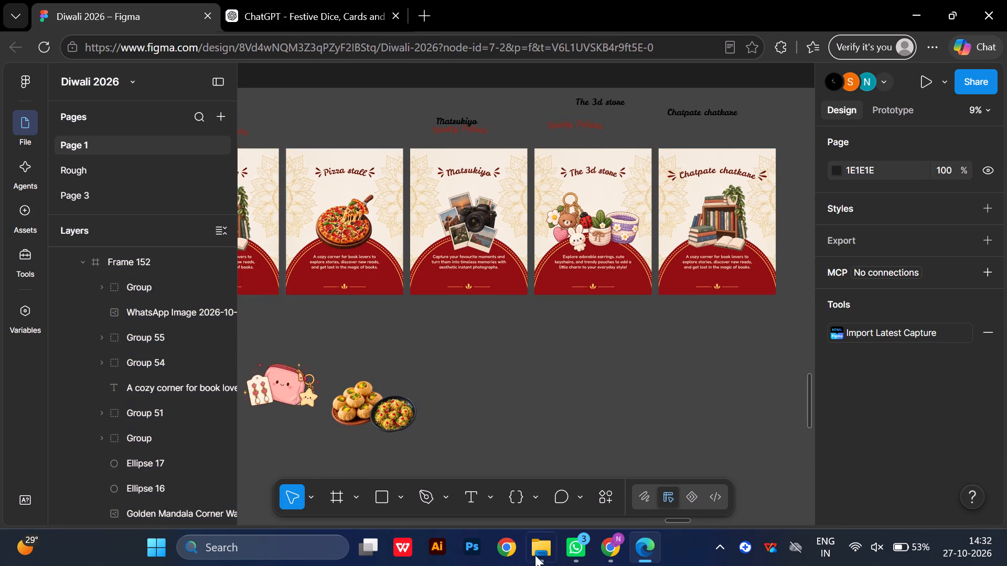
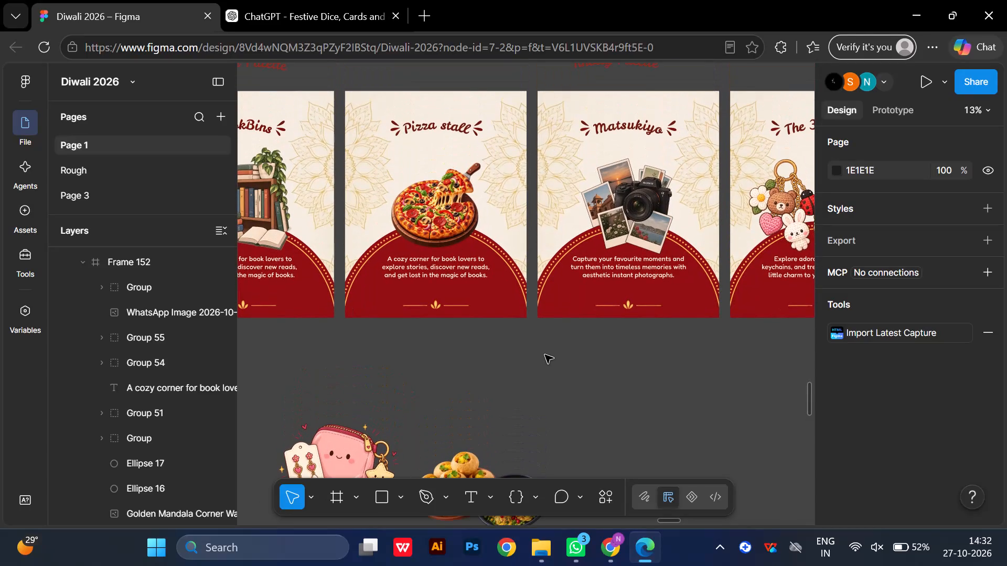
# Replace the Pizza stall poster's book-lovers description with the copied Pizza Paradise text about a cheesy delight.
pyautogui.doubleClick(423, 268)
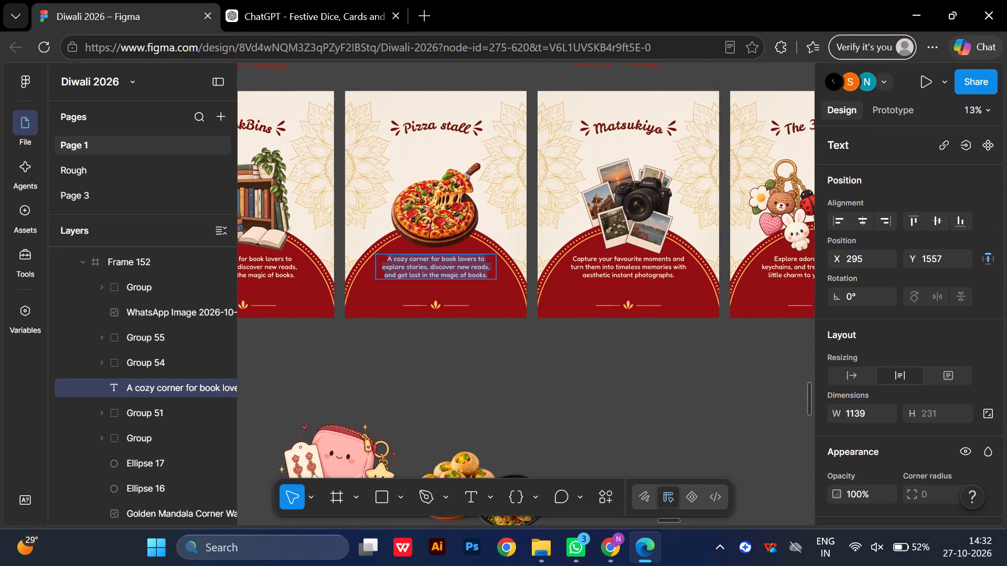
pyautogui.hotkey('ctrl', 'v')
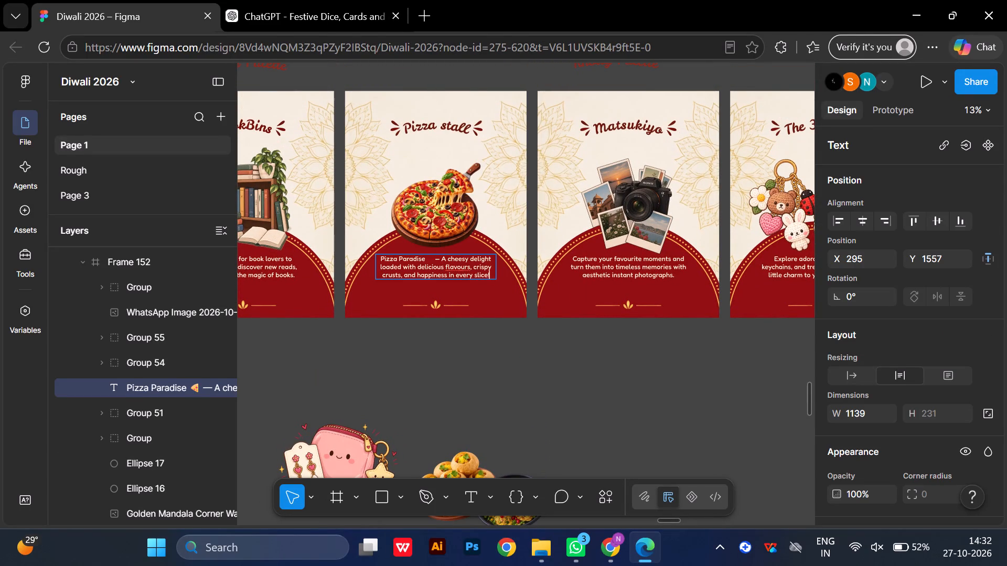
# Delete the "Pizza Paradise 🍕 —" prefix so the Pizza stall description starts with "A cheesy delight loaded with delicious flavours".
pyautogui.click(440, 256)
pyautogui.press('BackSpace')
pyautogui.press('BackSpace')
pyautogui.press('BackSpace')
pyautogui.press('BackSpace')
pyautogui.press('BackSpace')
pyautogui.press('BackSpace')
pyautogui.press('BackSpace')
pyautogui.press('BackSpace')
pyautogui.press('BackSpace')
pyautogui.press('BackSpace')
pyautogui.press('BackSpace')
pyautogui.press('BackSpace')
pyautogui.press('BackSpace')
pyautogui.press('BackSpace')
pyautogui.press('BackSpace')
pyautogui.press('BackSpace')
pyautogui.press('BackSpace')
pyautogui.press('BackSpace')
pyautogui.press('BackSpace')
pyautogui.press('BackSpace')
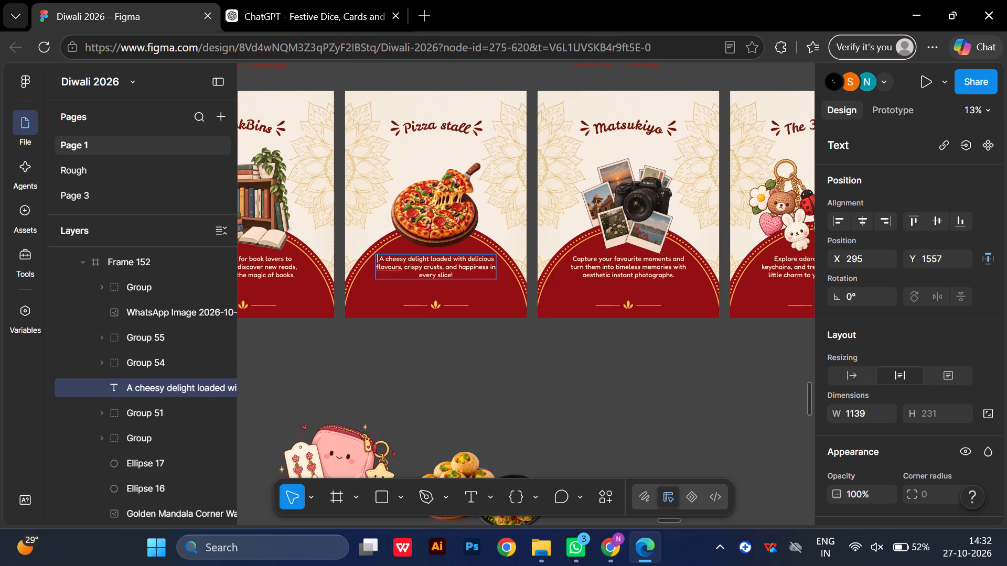
pyautogui.click(485, 354)
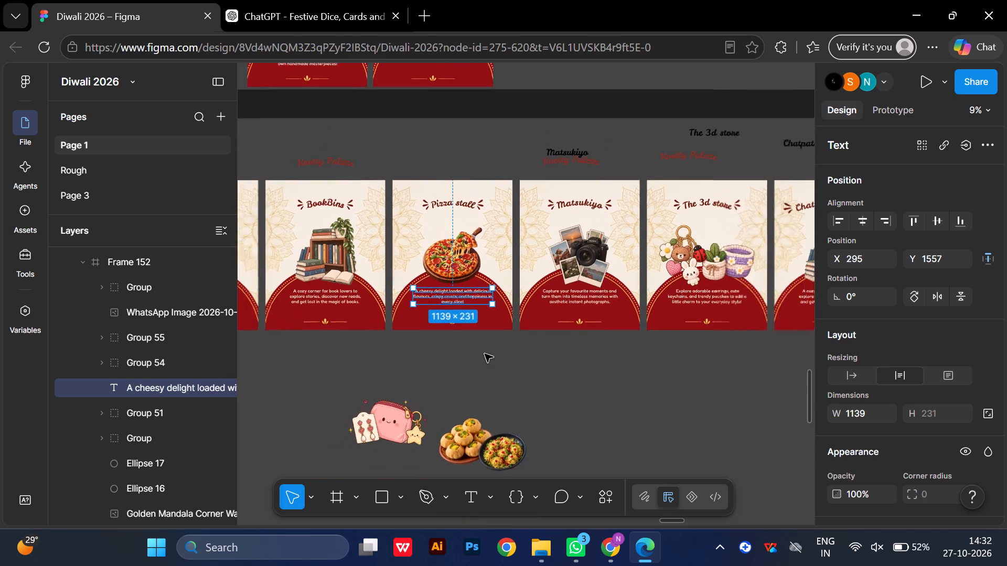
# Review the row of stall posters from The Sugar Arcade to Chatpate chatkare, checking each title, illustration and description.
pyautogui.hscroll(-1, 485, 354)
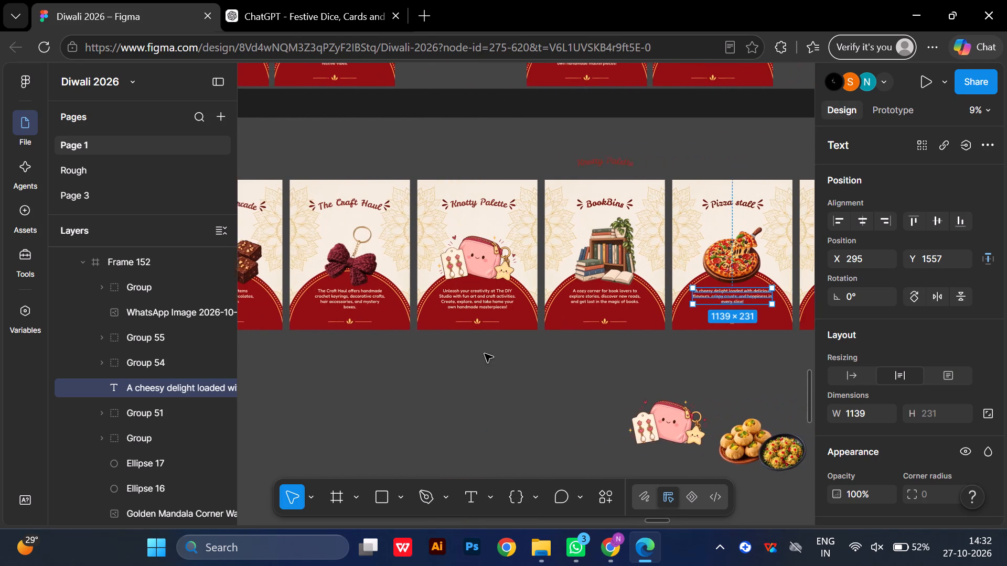
pyautogui.hscroll(-2, 485, 354)
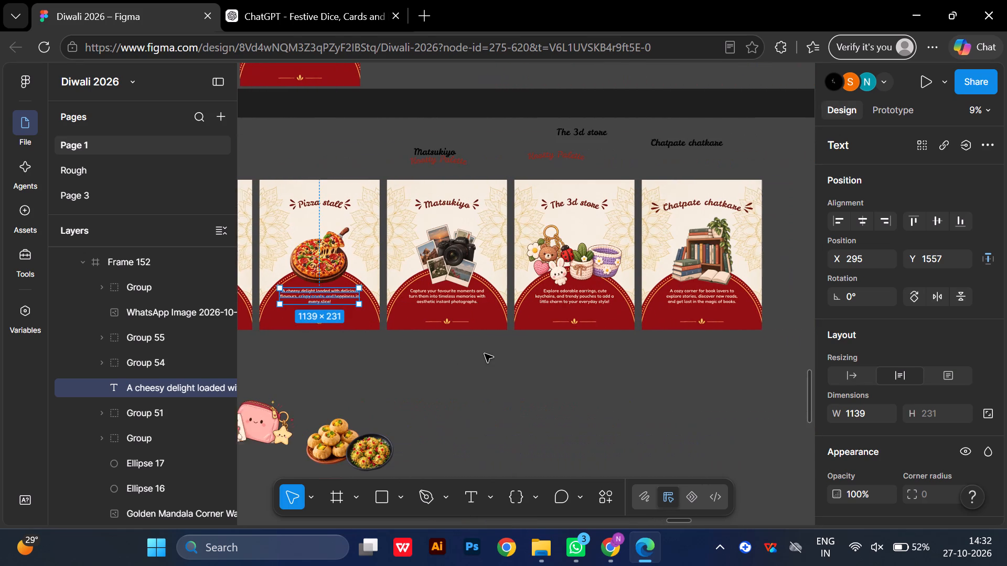
pyautogui.hscroll(-1, 485, 354)
pyautogui.click(486, 377)
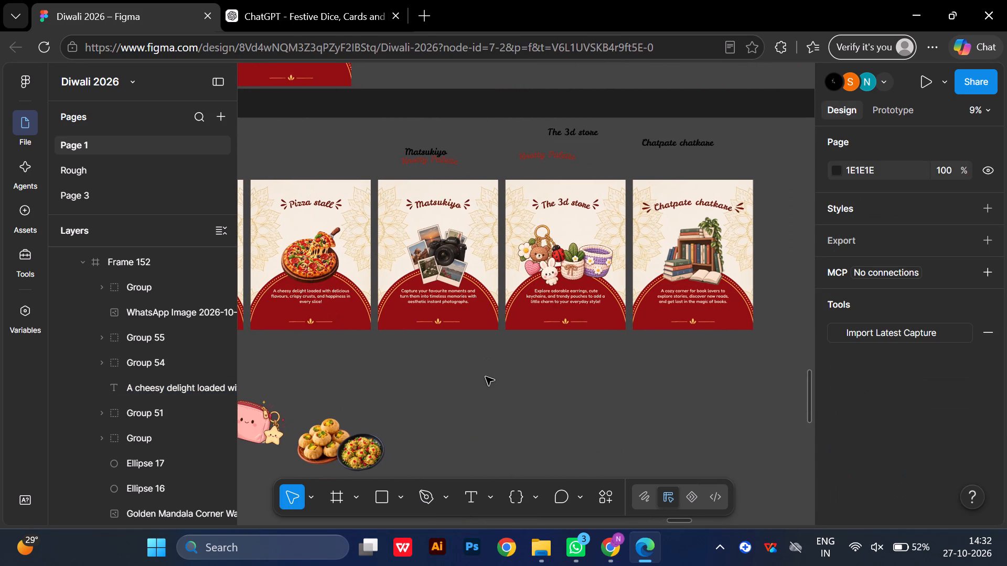
pyautogui.hscroll(2, 486, 377)
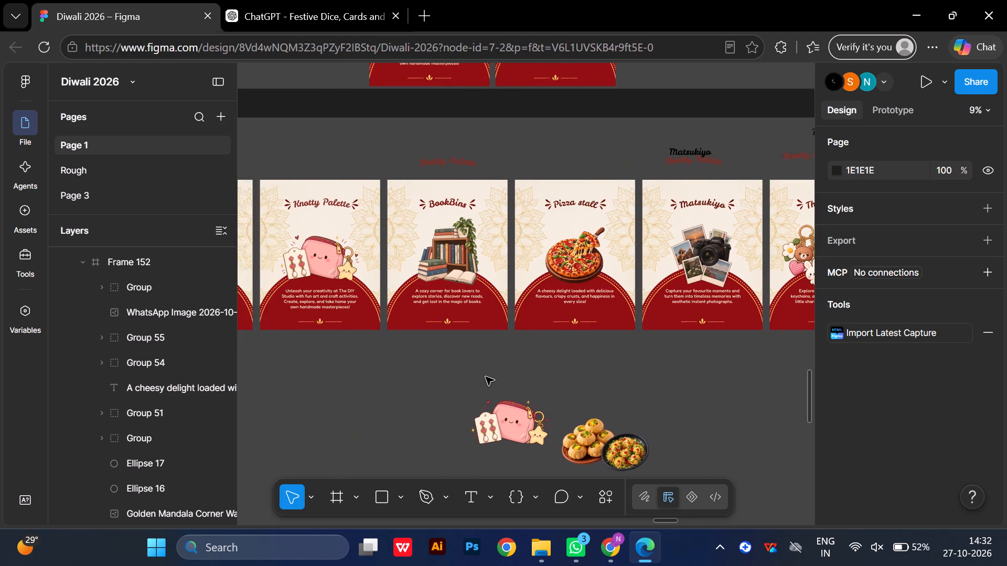
pyautogui.hscroll(1, 486, 377)
pyautogui.scroll(1, 486, 377)
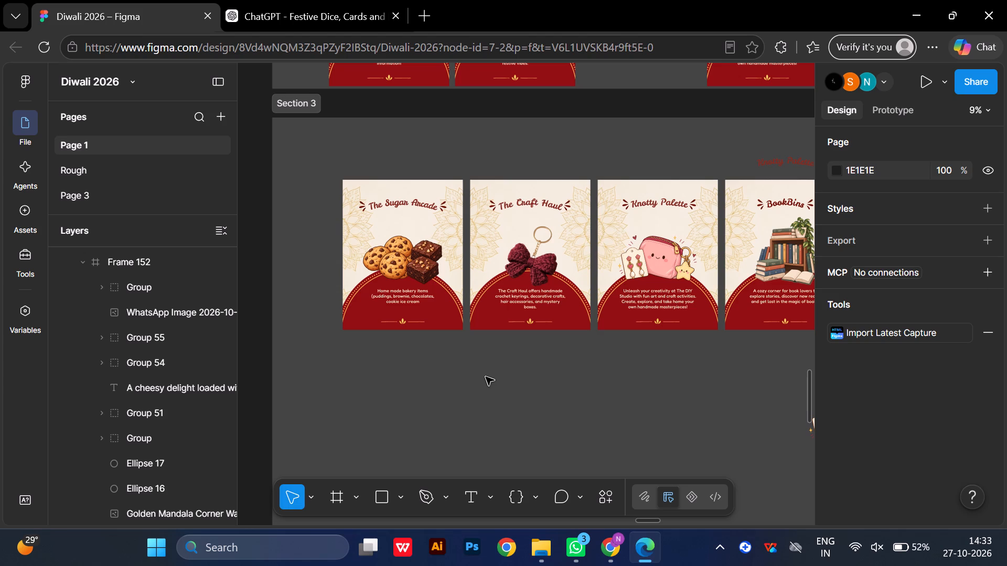
pyautogui.hscroll(-3, 486, 377)
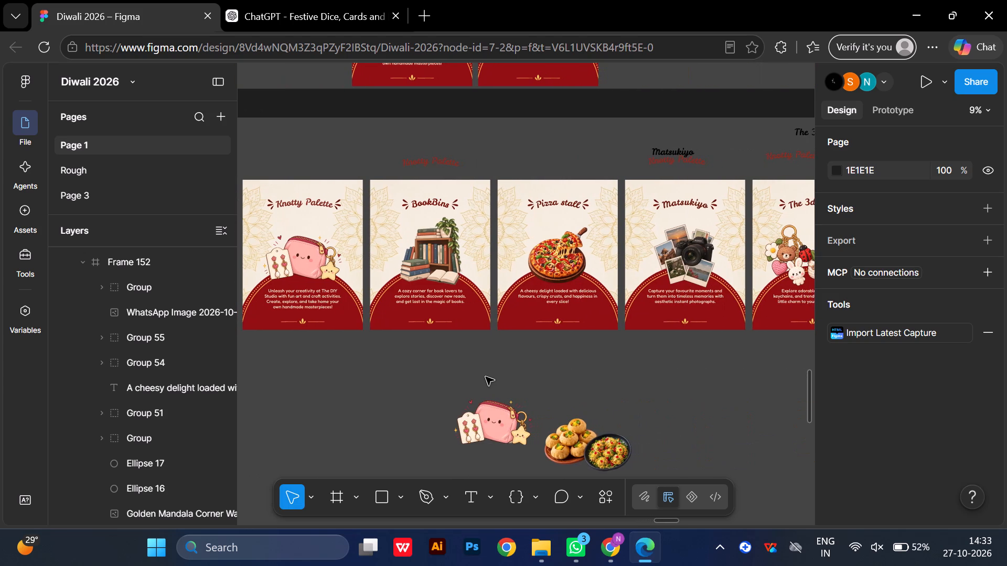
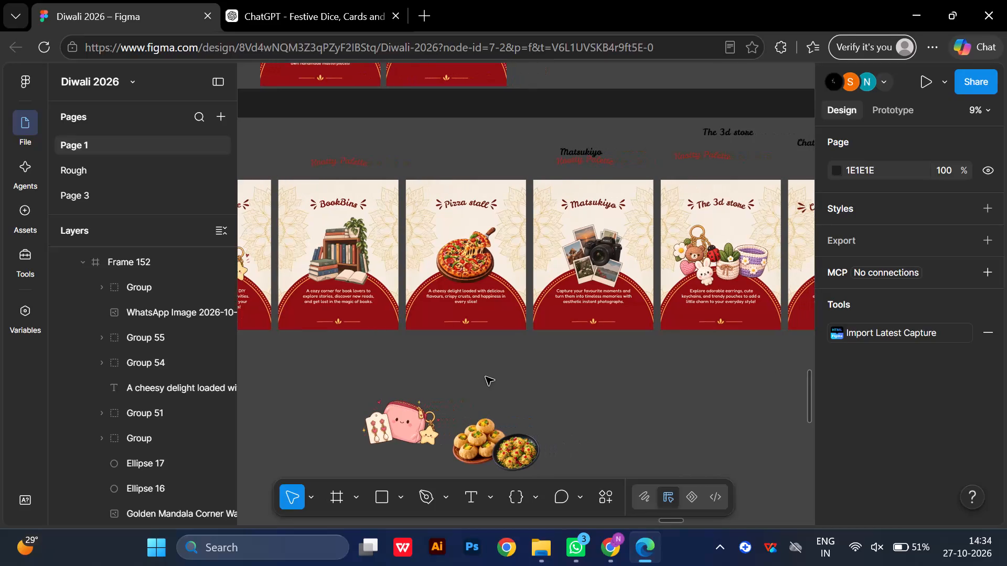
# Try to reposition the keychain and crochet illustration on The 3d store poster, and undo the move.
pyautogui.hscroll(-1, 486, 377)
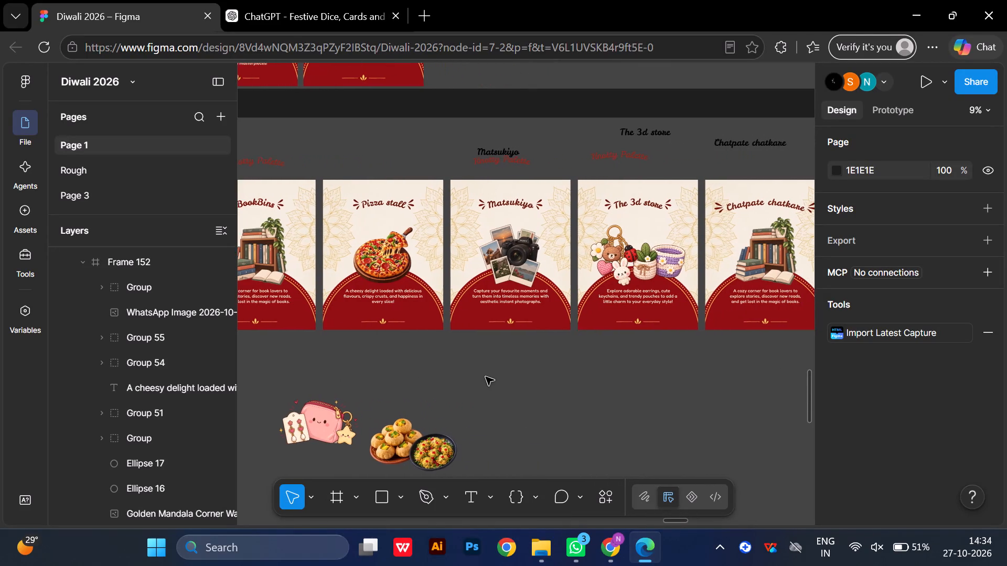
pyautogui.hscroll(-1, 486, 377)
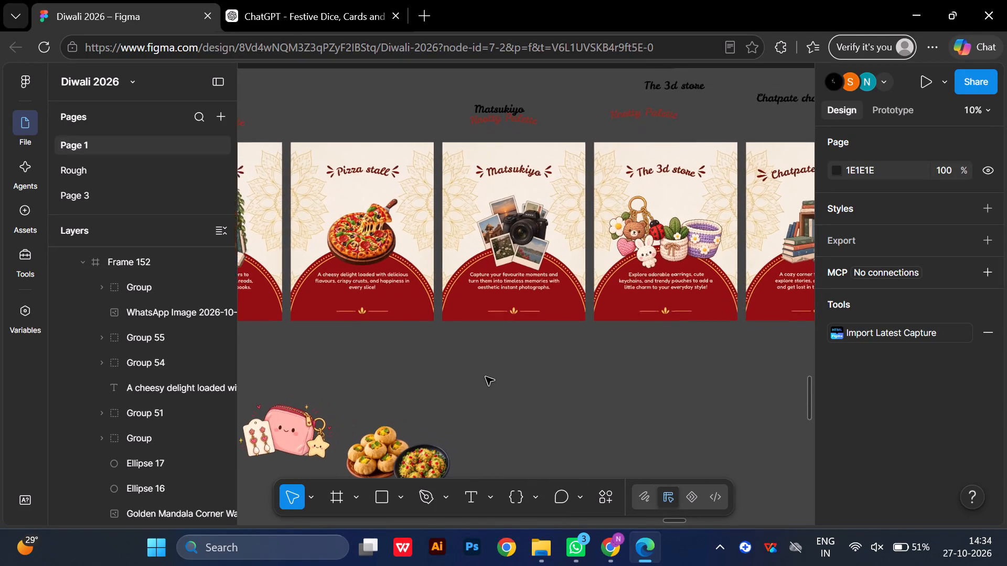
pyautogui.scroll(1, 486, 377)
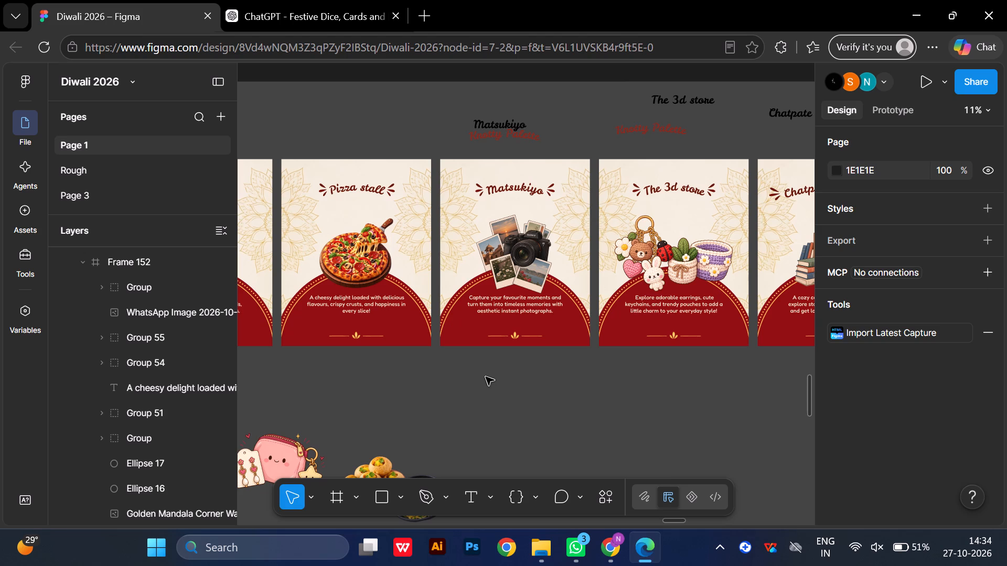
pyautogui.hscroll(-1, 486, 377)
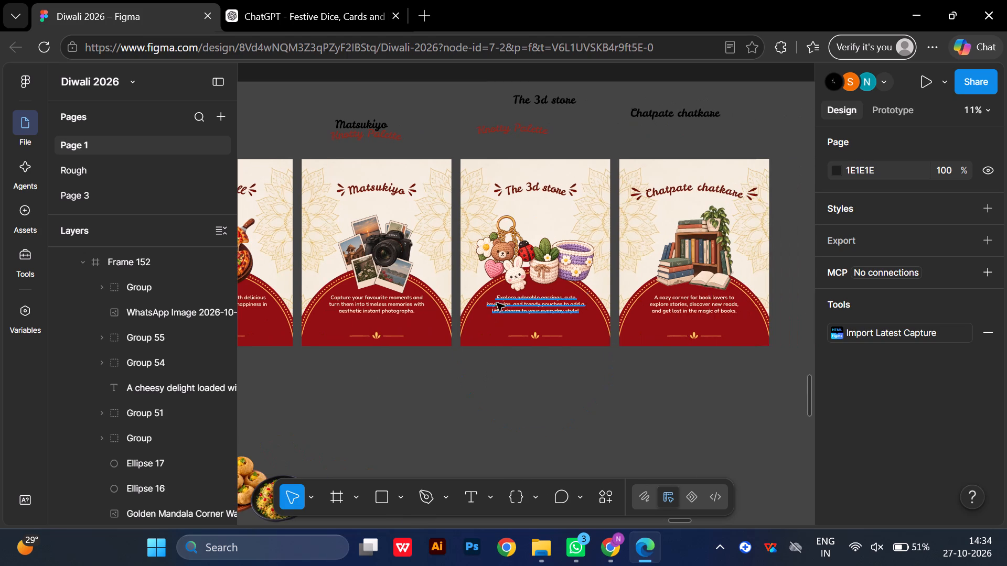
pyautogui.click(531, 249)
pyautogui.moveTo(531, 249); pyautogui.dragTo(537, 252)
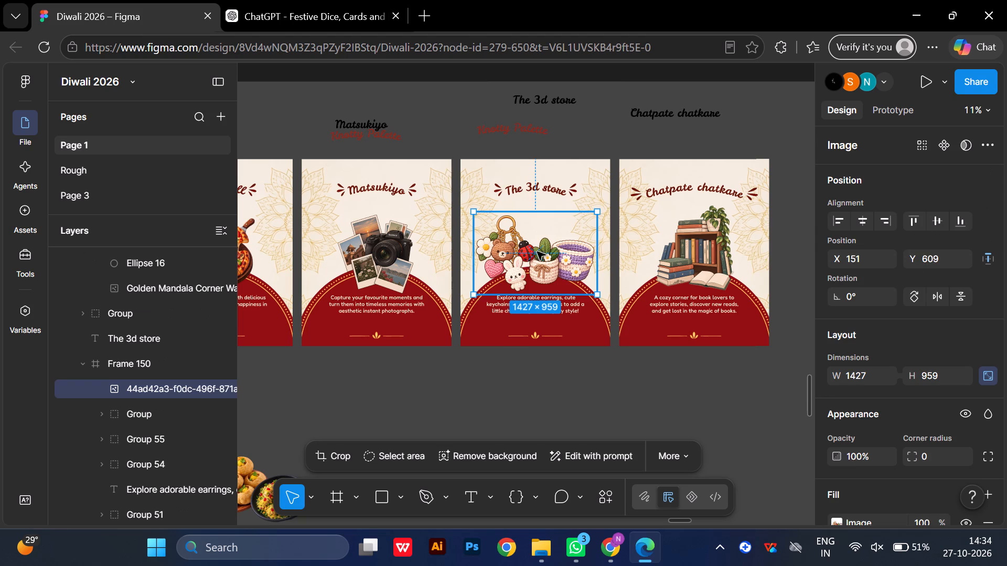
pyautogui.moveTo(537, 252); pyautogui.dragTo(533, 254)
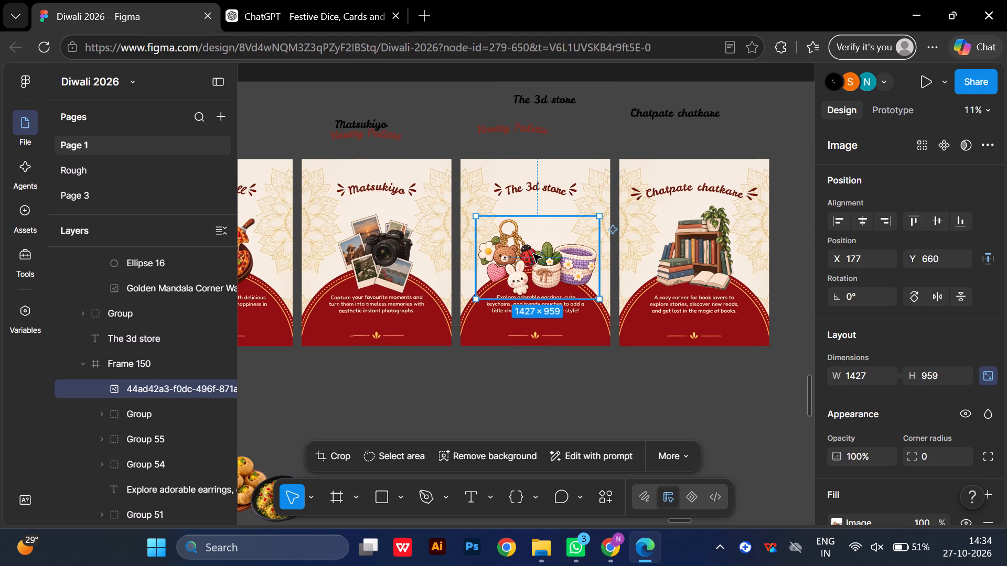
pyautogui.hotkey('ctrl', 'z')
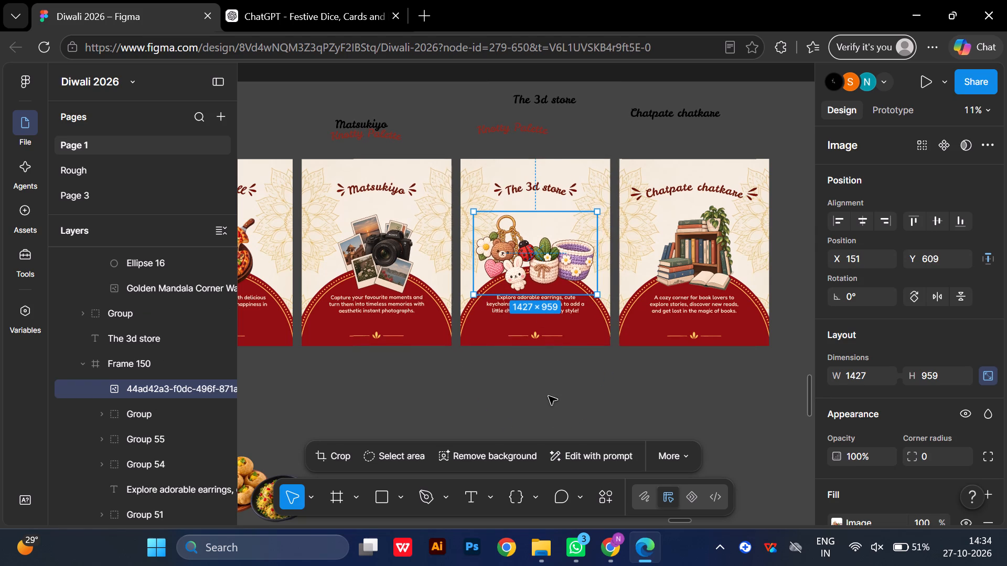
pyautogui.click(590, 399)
pyautogui.hscroll(-1, 590, 399)
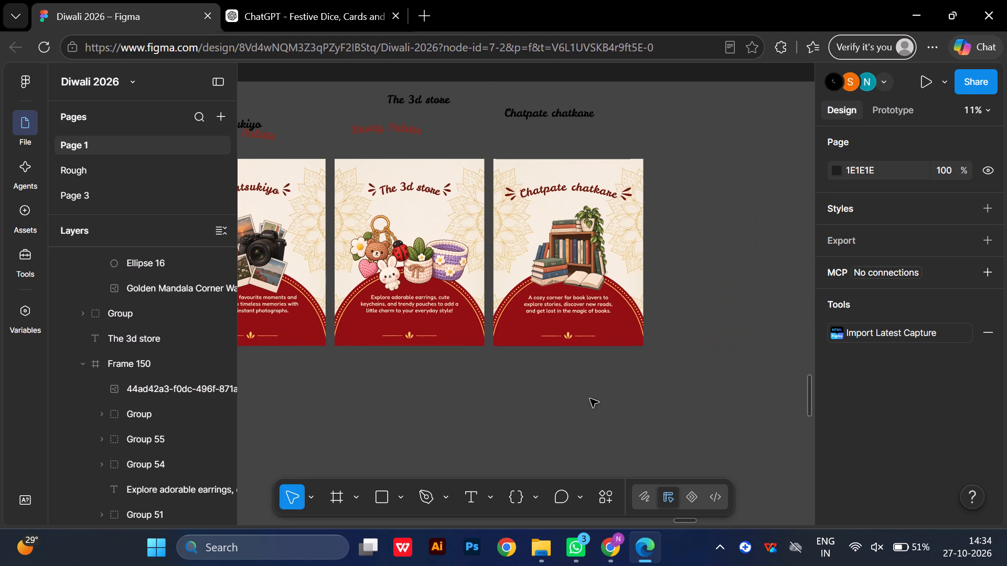
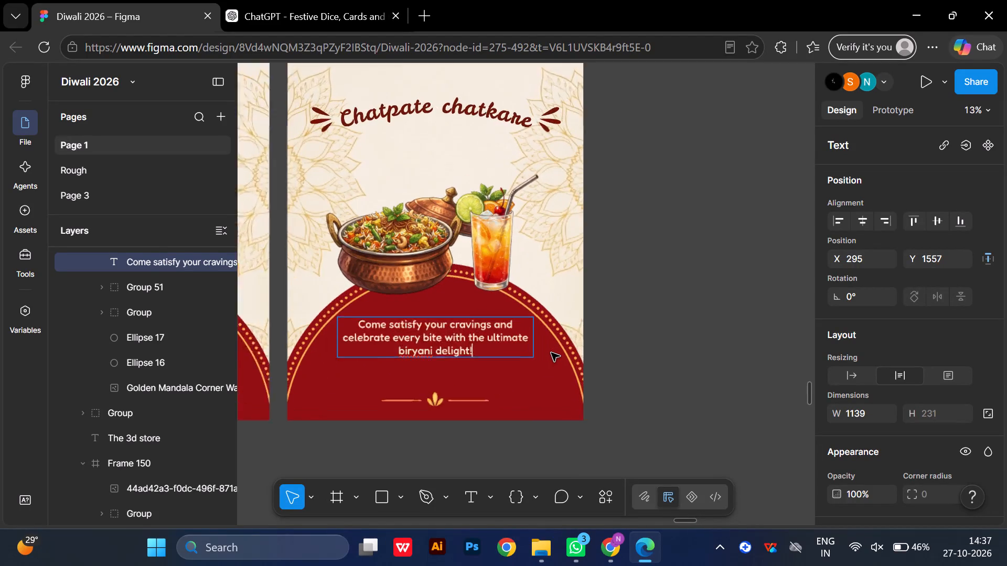
pyautogui.press('BackSpace')
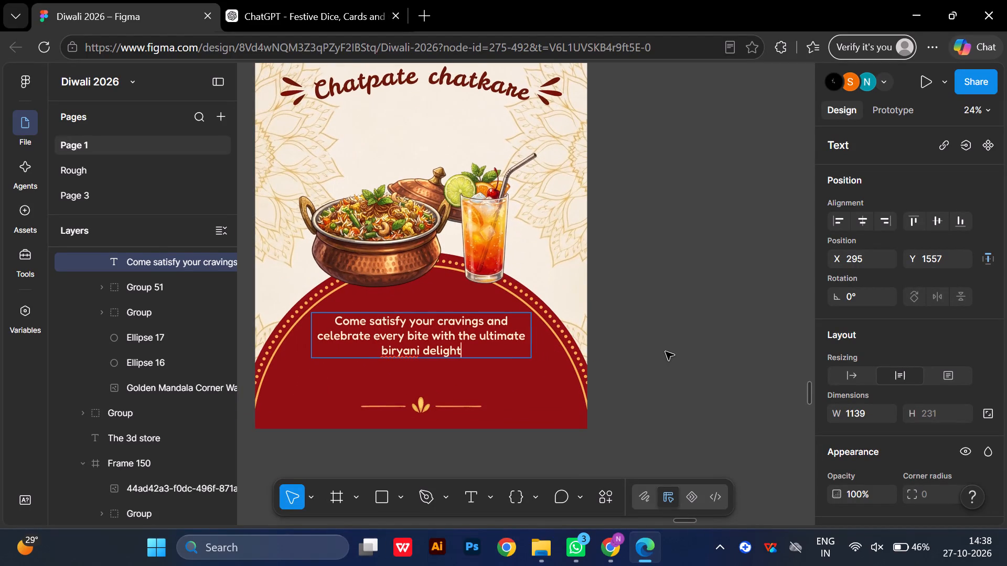
pyautogui.press('.')
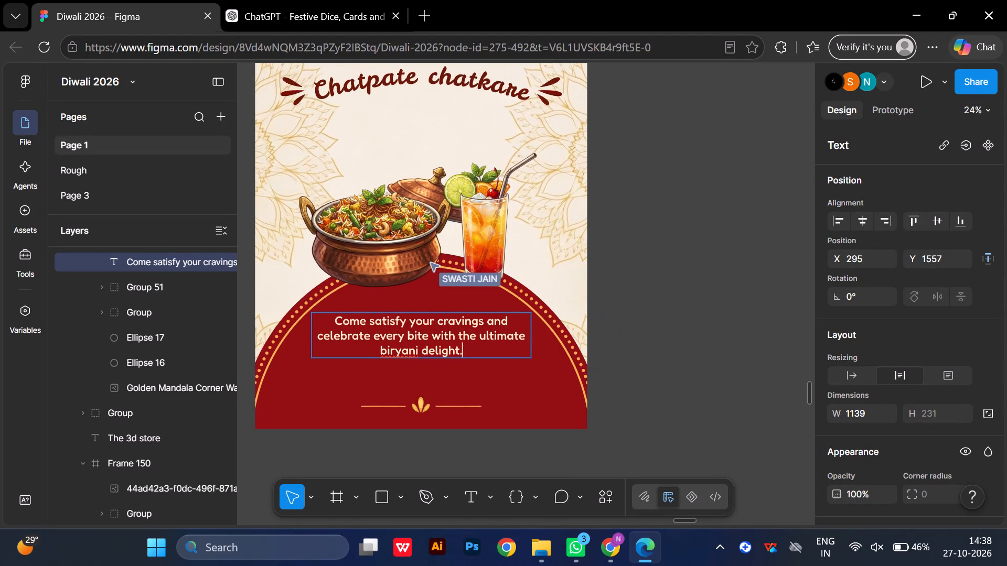
pyautogui.click(761, 339)
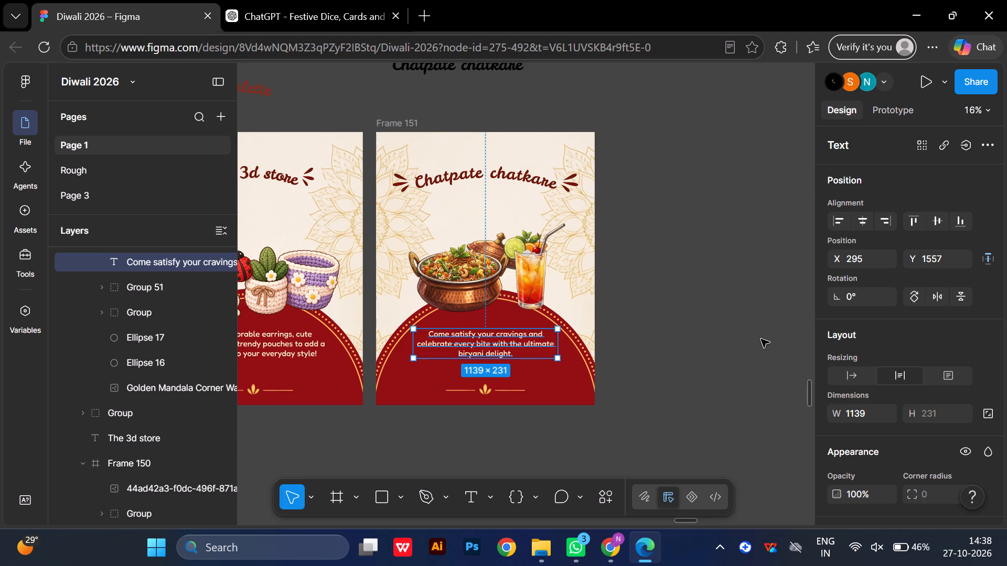
pyautogui.click(761, 339)
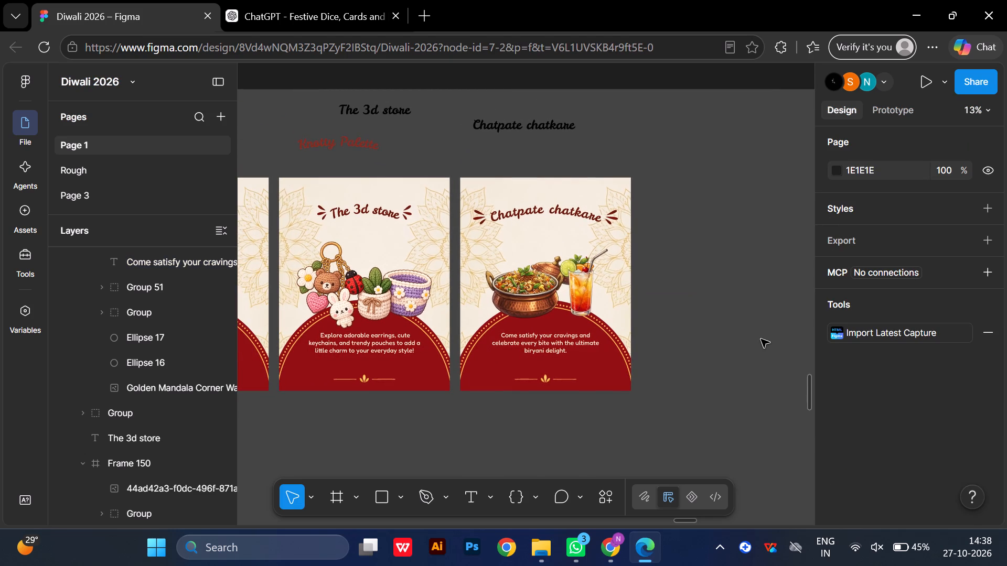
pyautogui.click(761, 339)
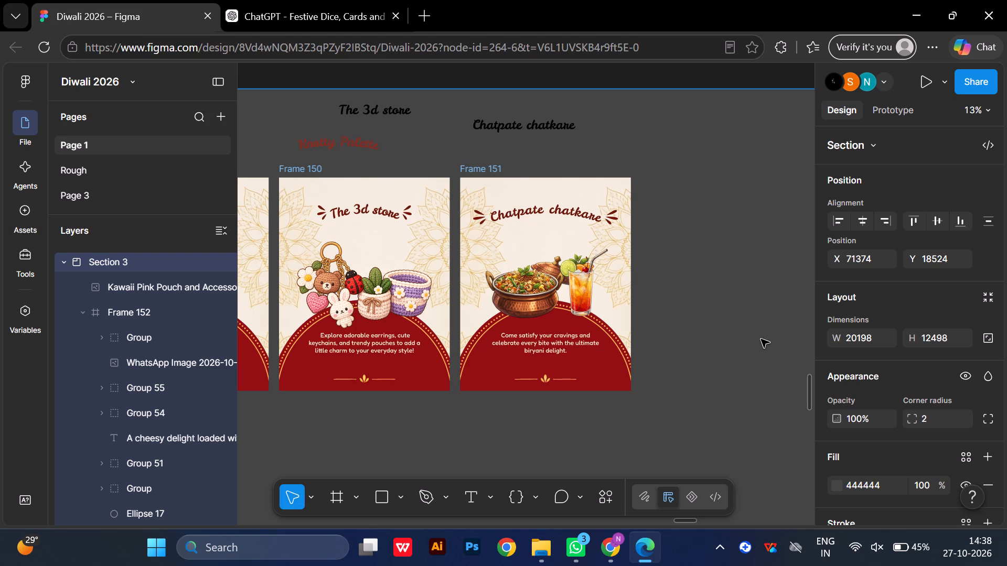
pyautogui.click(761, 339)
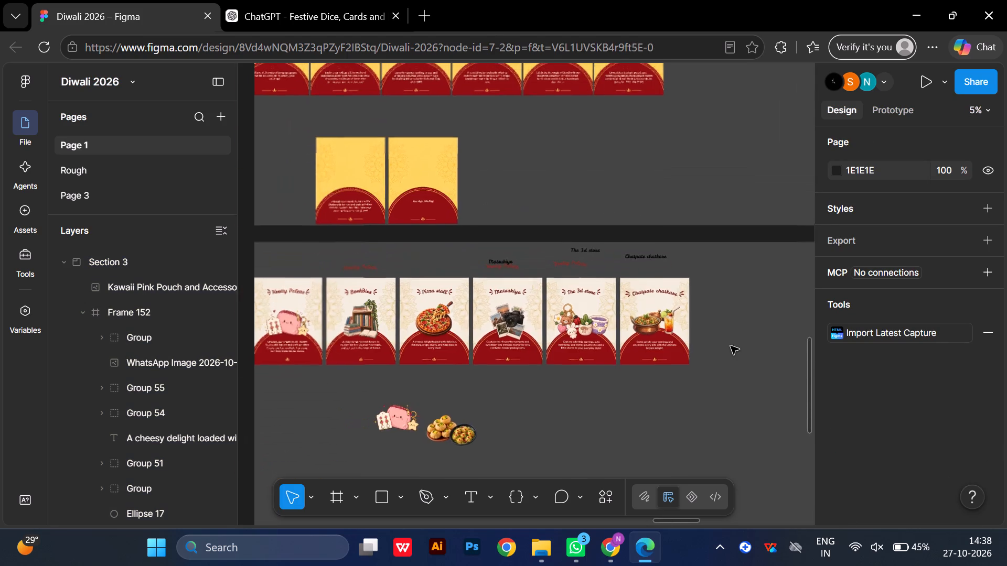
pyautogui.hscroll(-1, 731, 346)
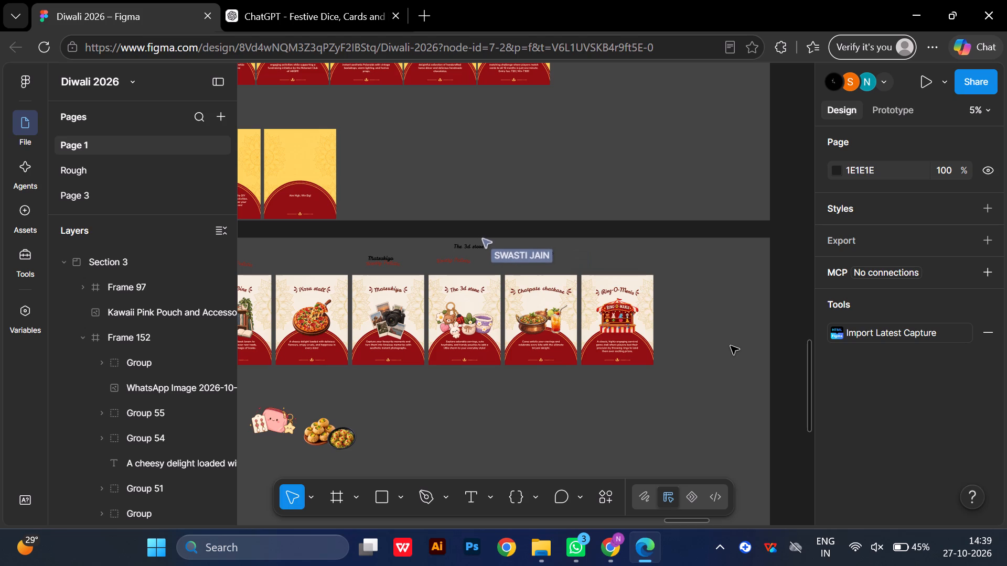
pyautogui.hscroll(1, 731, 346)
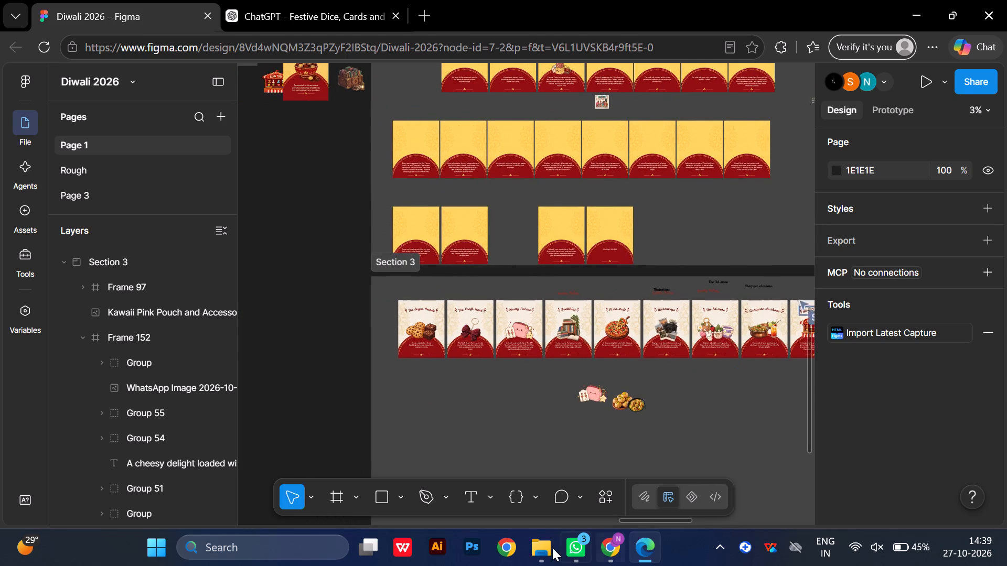
# In File Explorer's Downloads folder, delete all five of today's exported poster images, Frame 142 through Frame 147.
pyautogui.click(535, 547)
pyautogui.moveTo(643, 159); pyautogui.dragTo(254, 164)
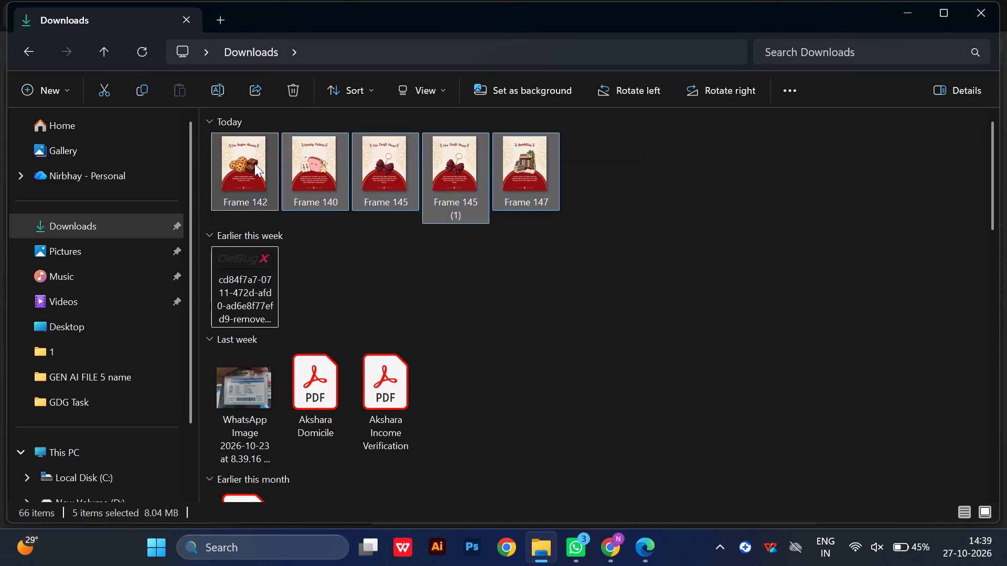
pyautogui.press('Delete')
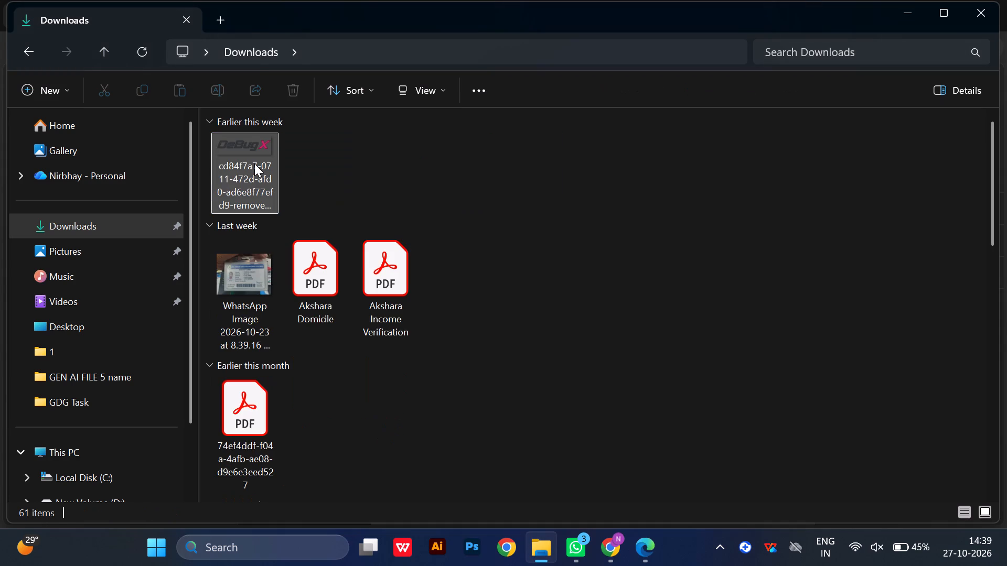
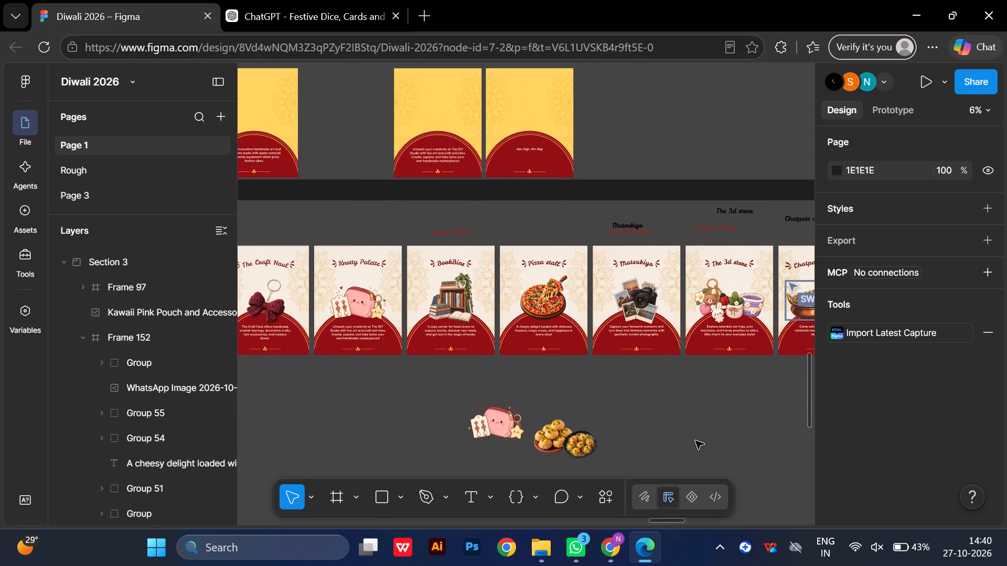
pyautogui.scroll(2, 695, 441)
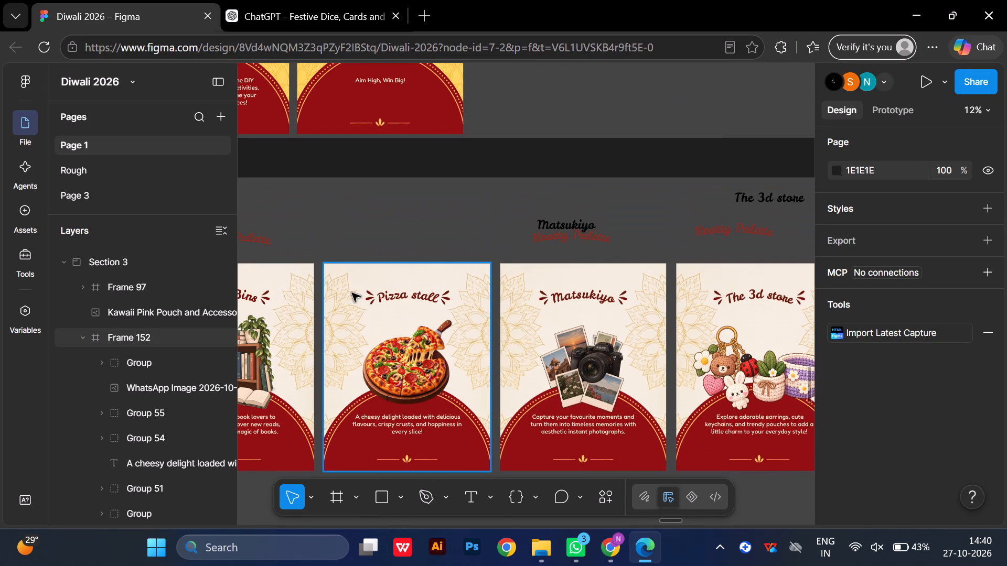
pyautogui.click(352, 293)
pyautogui.scroll(-4, 875, 422)
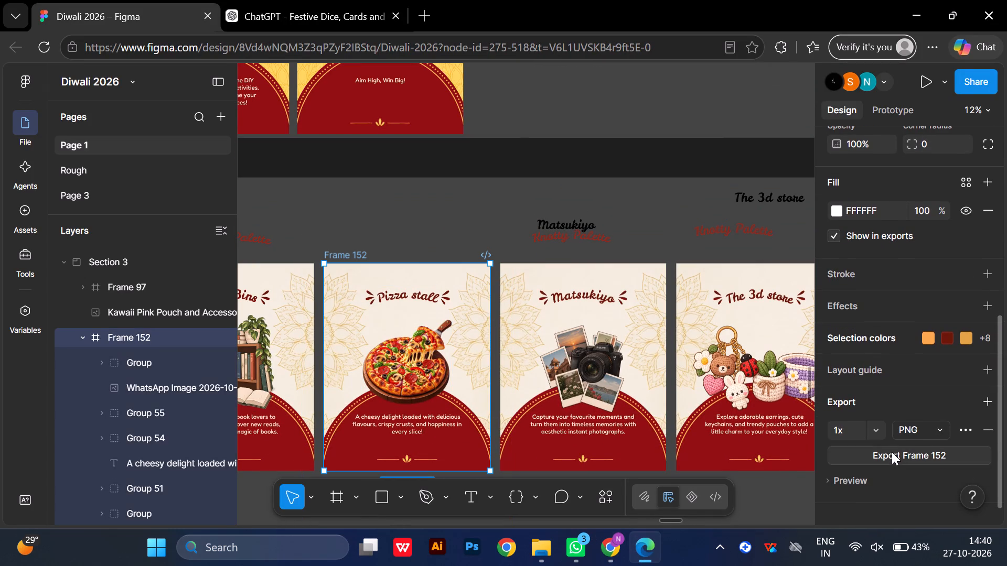
pyautogui.click(892, 452)
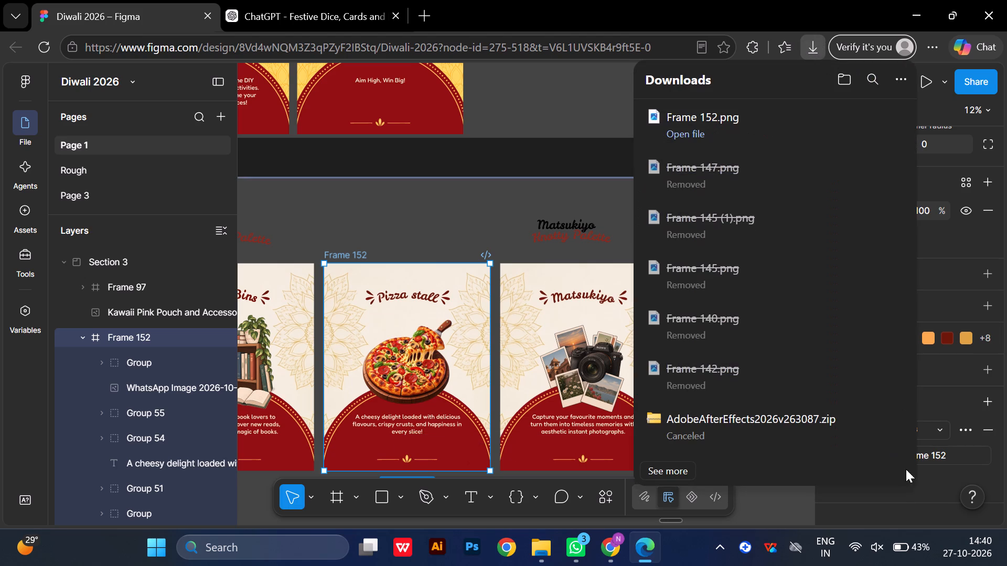
pyautogui.click(518, 290)
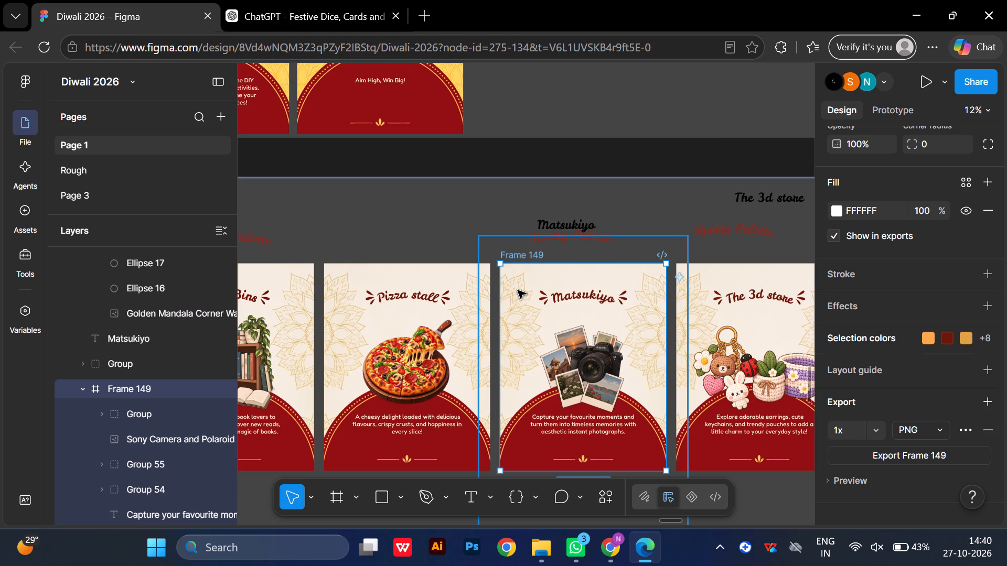
pyautogui.click(884, 459)
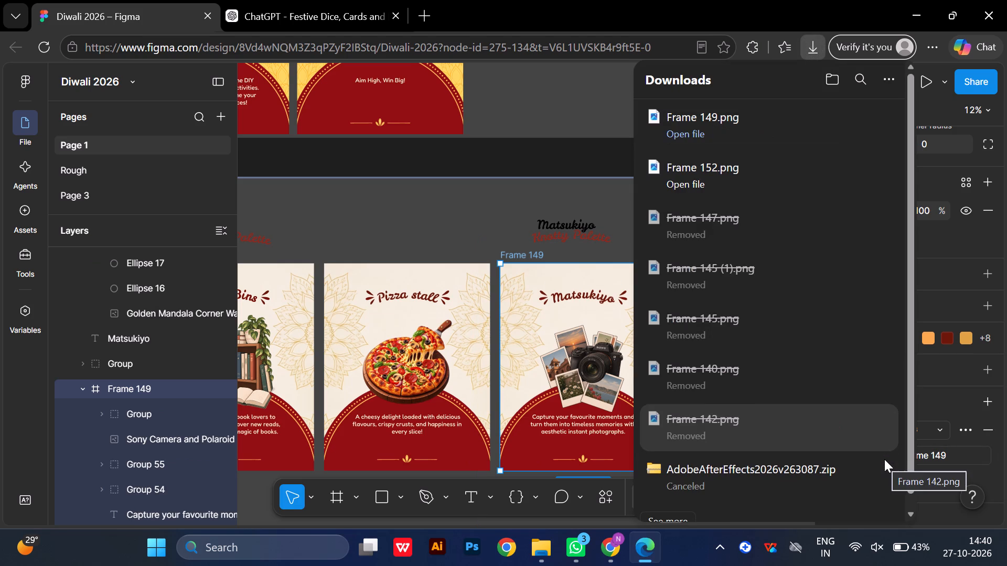
# Export The 3d store and Chatpate chatkare poster frames as 1x PNGs.
pyautogui.hscroll(-2, 580, 379)
pyautogui.click(509, 288)
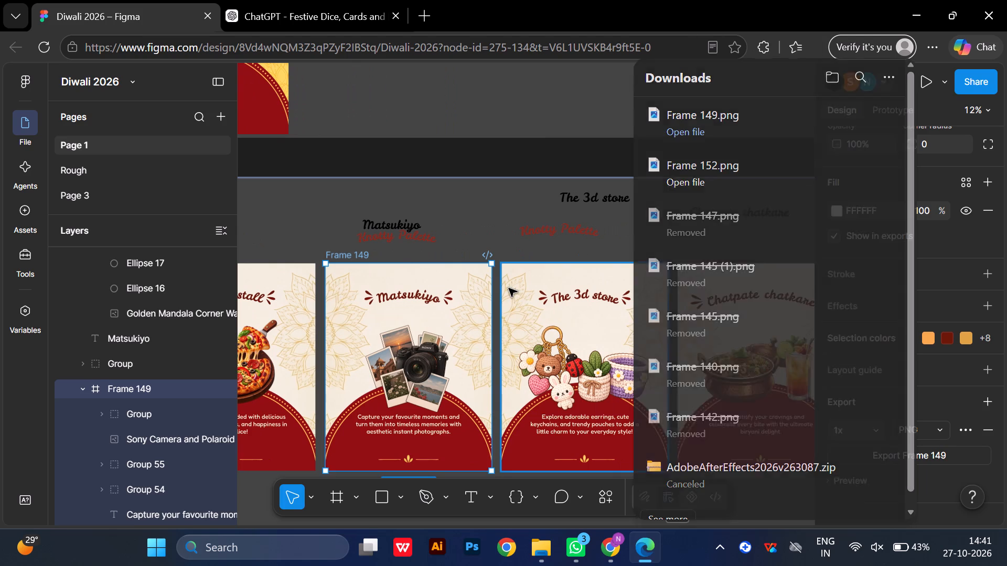
pyautogui.scroll(-2, 833, 451)
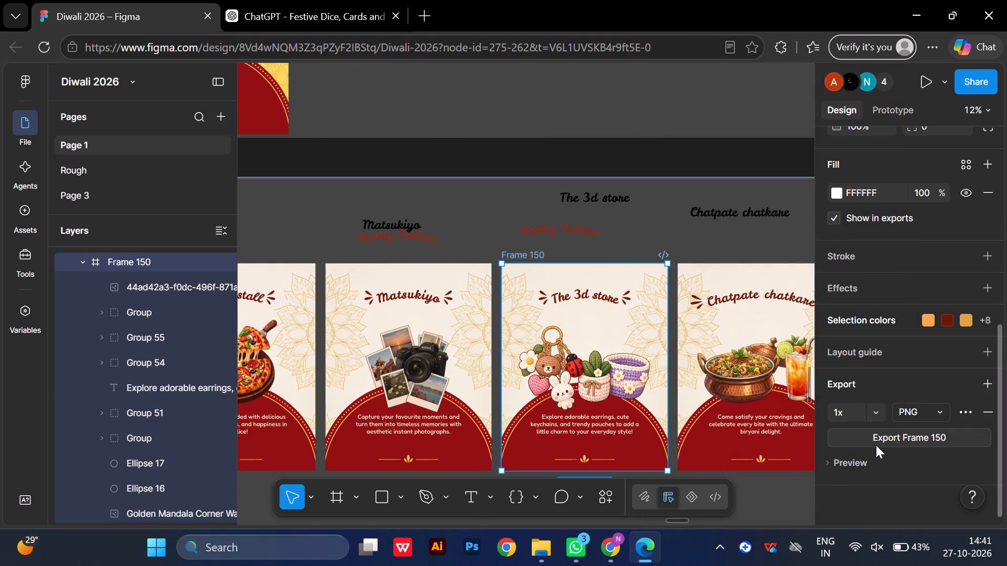
pyautogui.click(877, 445)
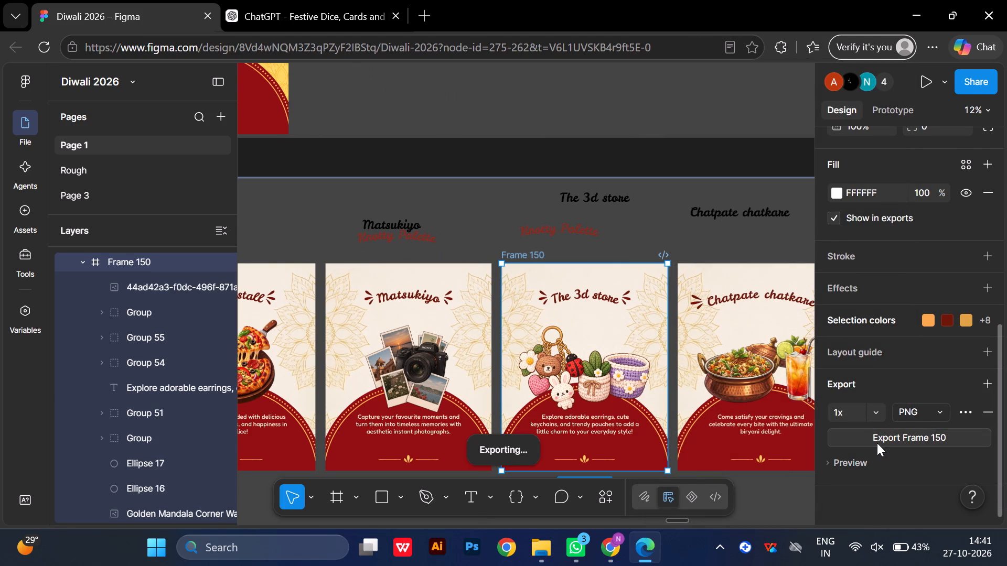
pyautogui.click(877, 443)
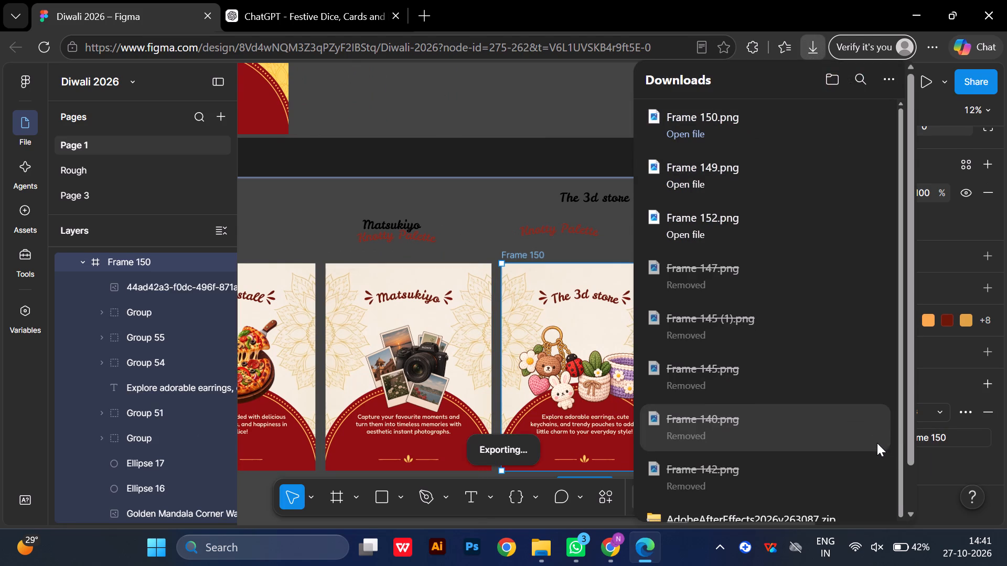
pyautogui.hscroll(-2, 468, 339)
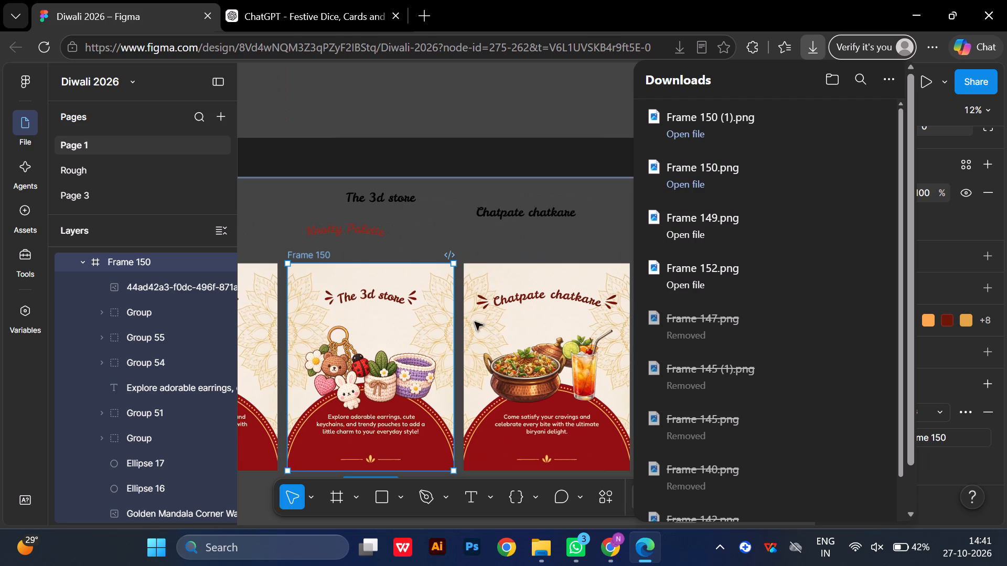
pyautogui.click(473, 284)
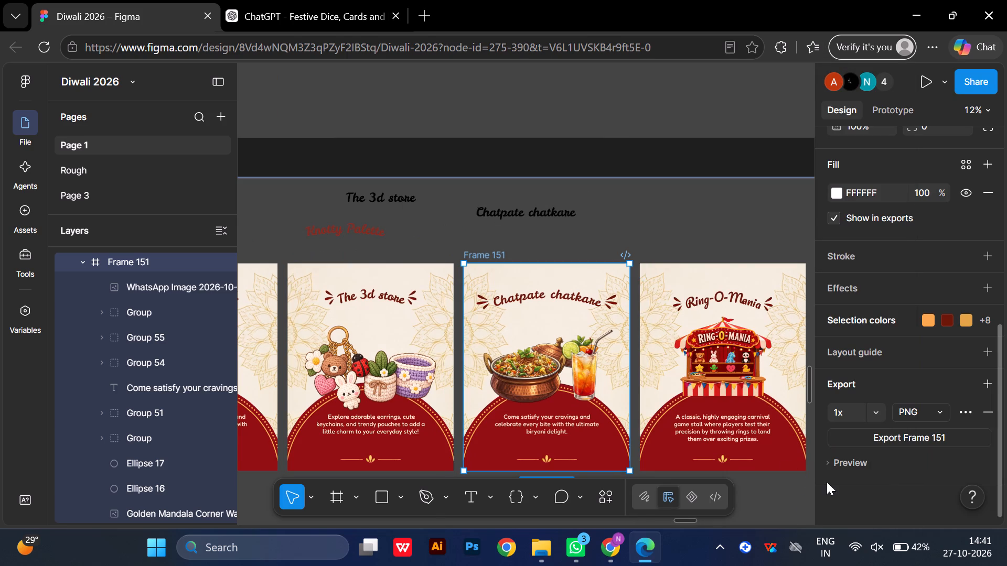
pyautogui.click(866, 431)
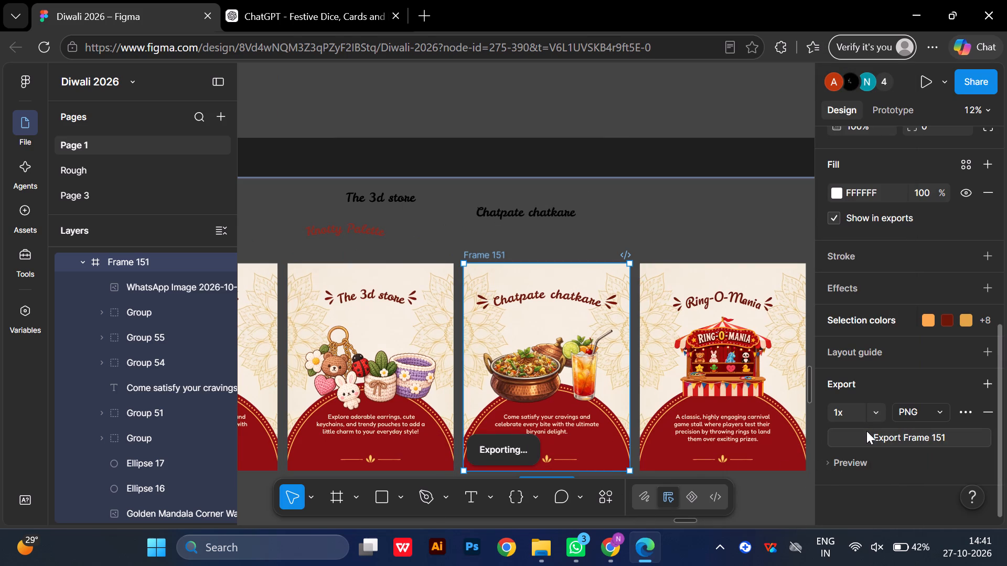
pyautogui.click(577, 239)
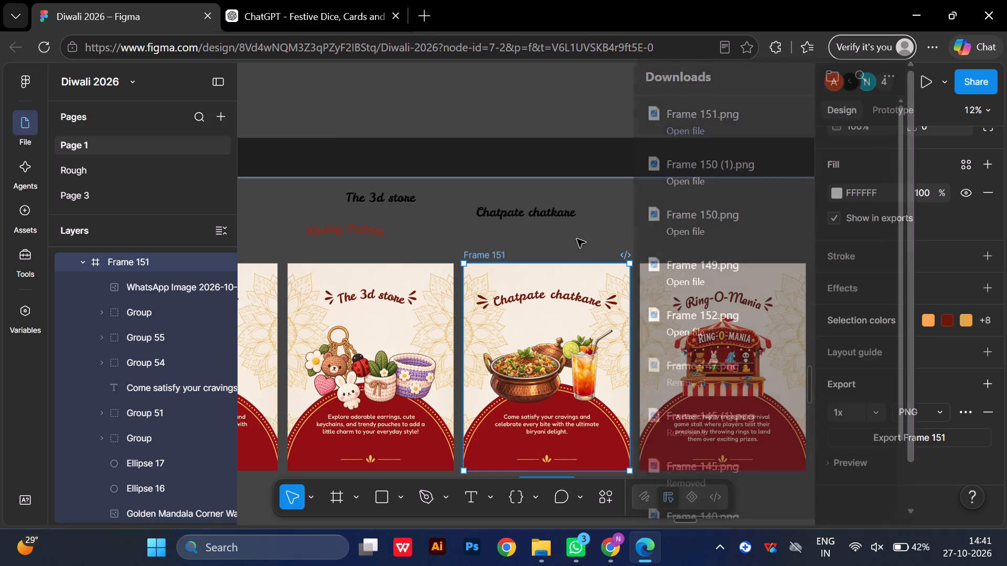
# Export the Ring-O-Mania poster frame as a PNG and deselect it.
pyautogui.hscroll(-1, 577, 239)
pyautogui.click(573, 298)
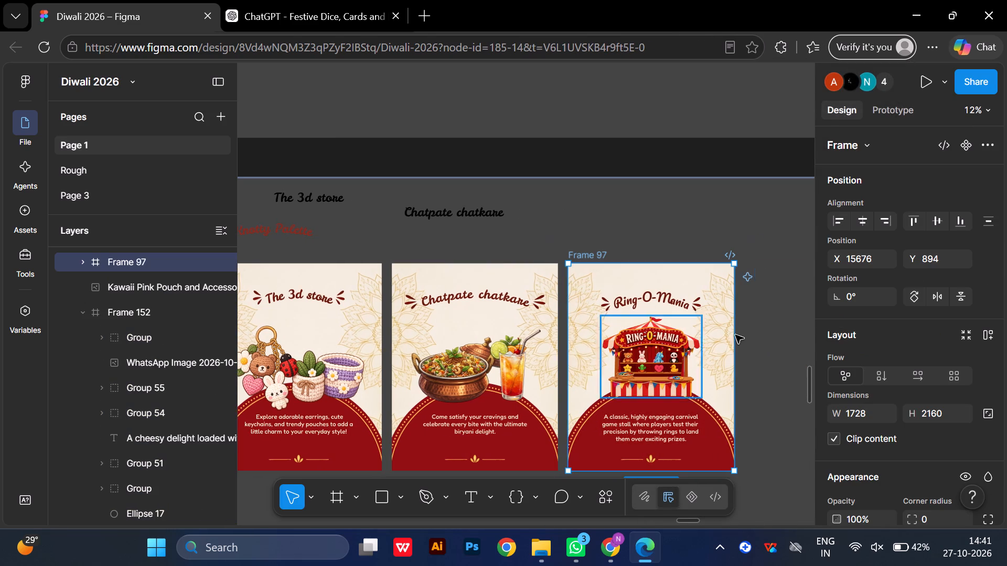
pyautogui.scroll(-4, 898, 359)
pyautogui.click(908, 454)
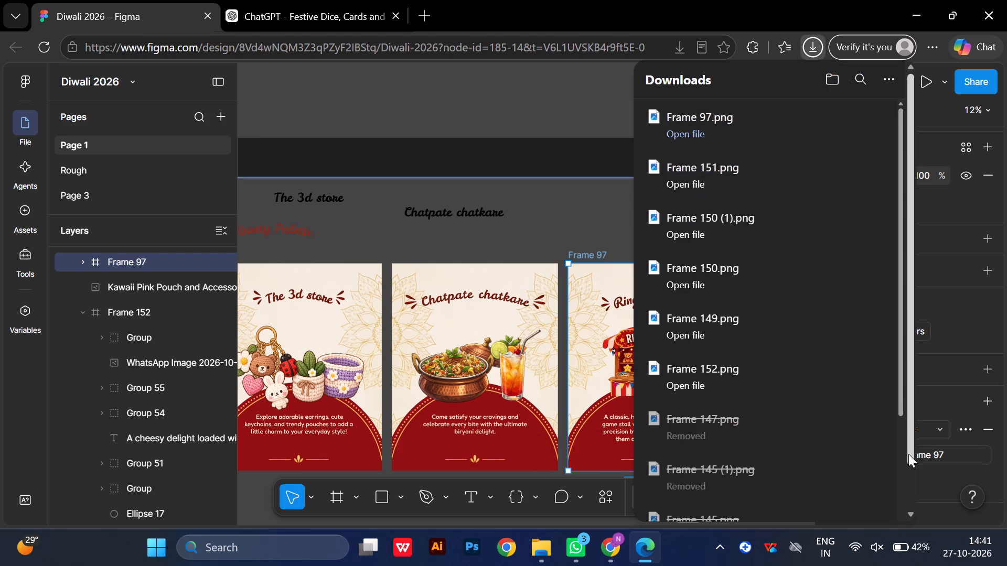
pyautogui.click(564, 215)
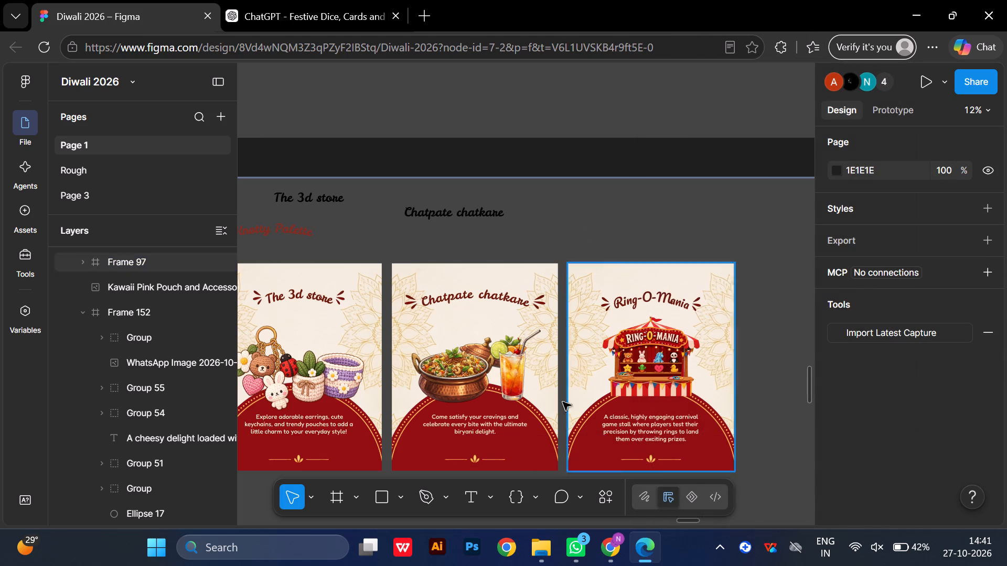
# Upload today's exported poster PNGs from Downloads, including Frames 97, 149, 150 and 151, to the Stall Flex folder in Google Drive.
pyautogui.click(602, 546)
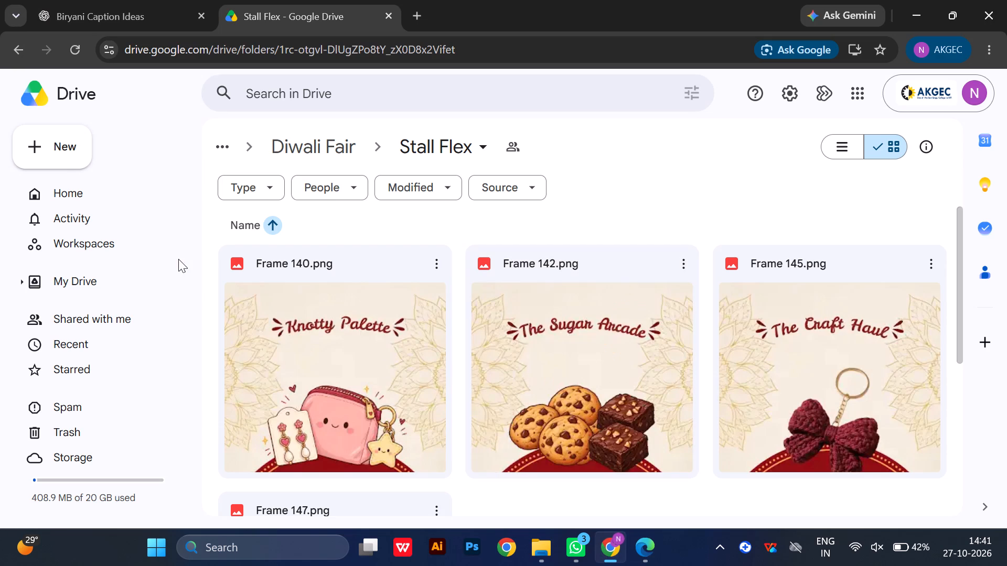
pyautogui.click(49, 150)
pyautogui.click(75, 188)
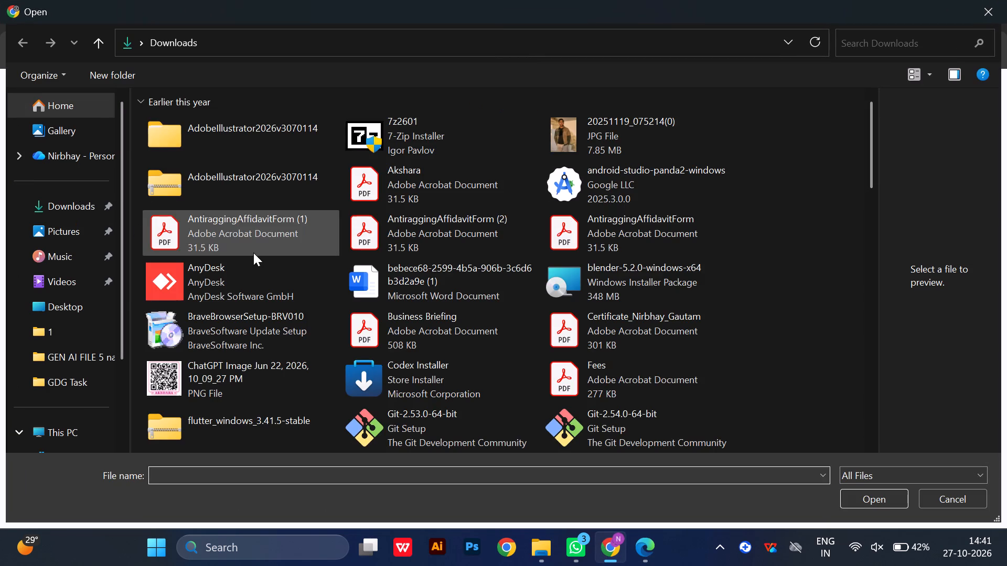
pyautogui.scroll(-20, 326, 307)
pyautogui.scroll(-15, 326, 307)
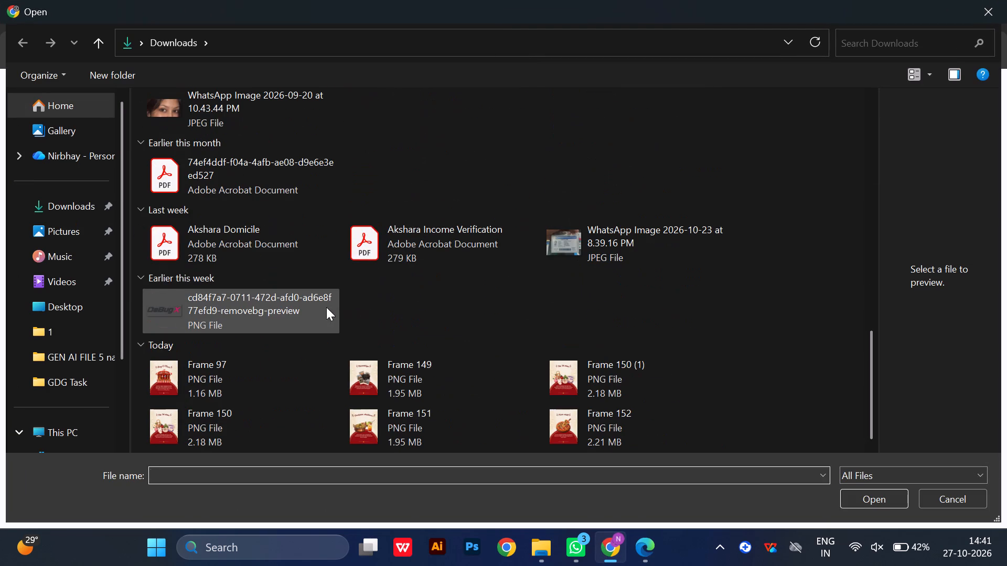
pyautogui.moveTo(787, 362); pyautogui.dragTo(529, 374)
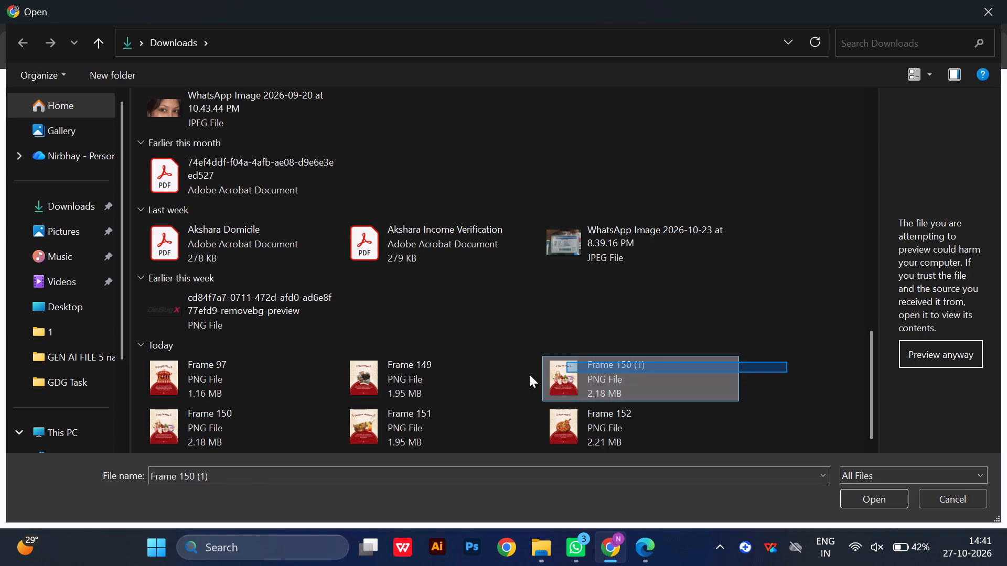
pyautogui.moveTo(529, 374); pyautogui.dragTo(137, 408)
pyautogui.click(869, 495)
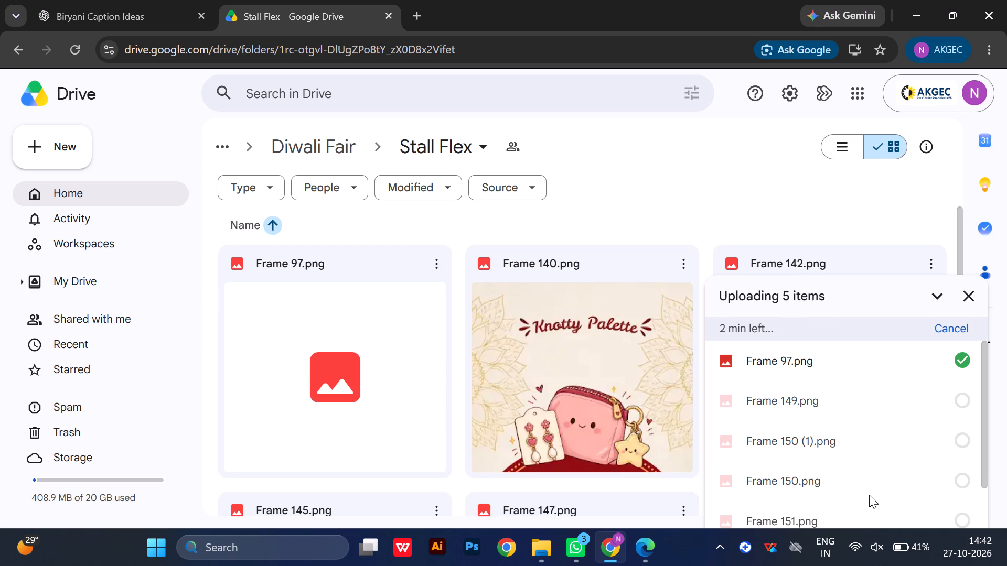
pyautogui.click(697, 204)
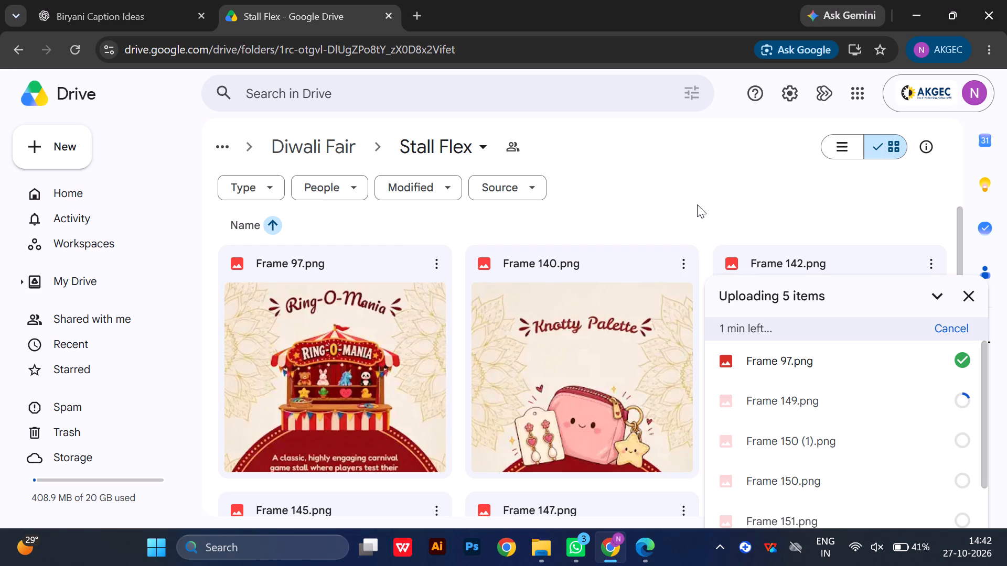
# Switch back to the stall posters in the Diwali 2026 Figma file.
pyautogui.click(638, 546)
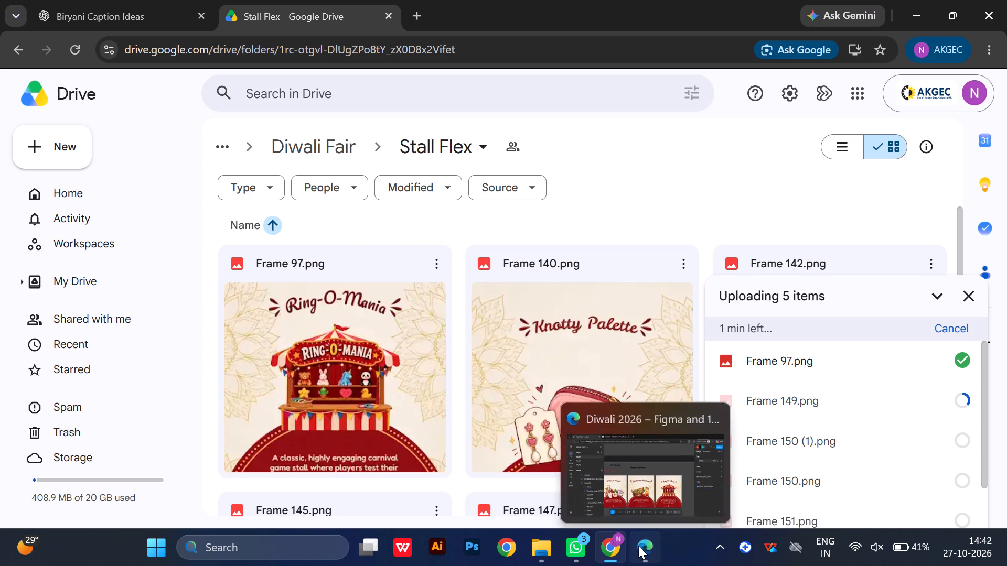
pyautogui.click(756, 409)
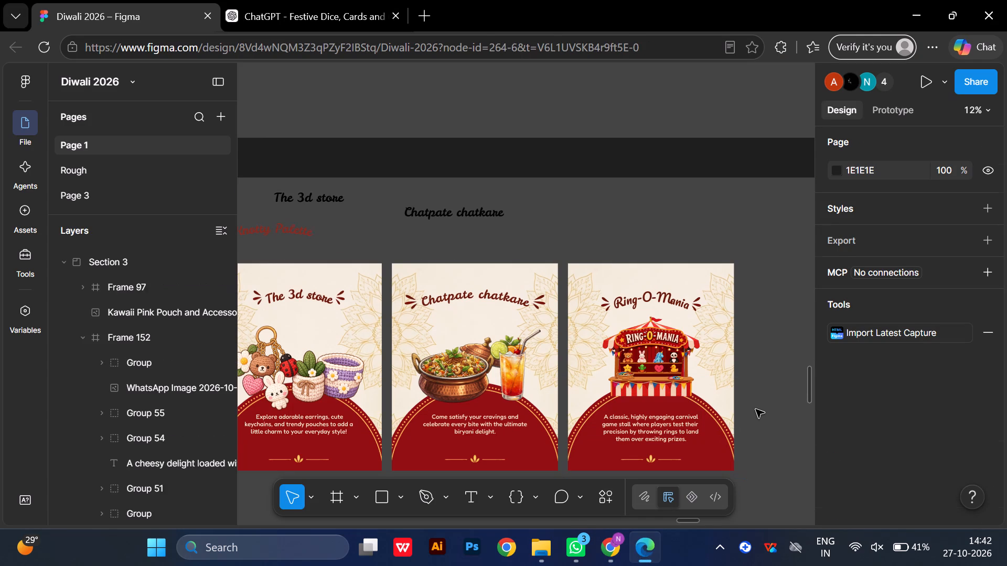
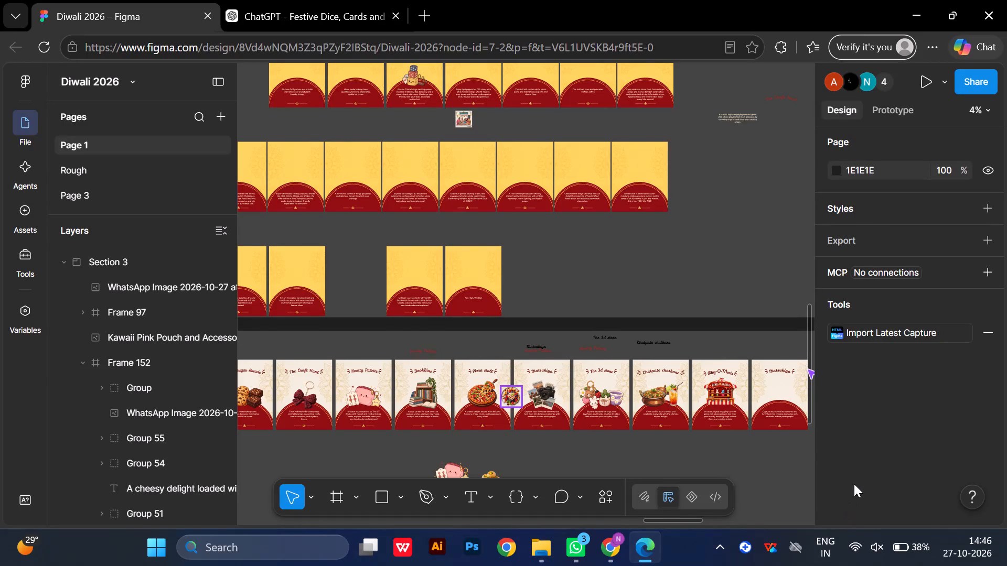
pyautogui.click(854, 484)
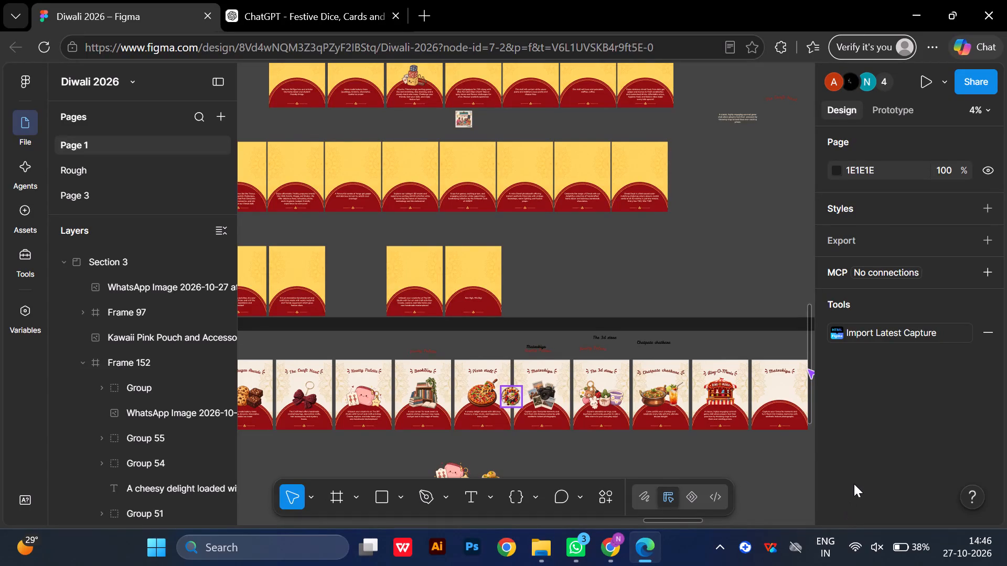
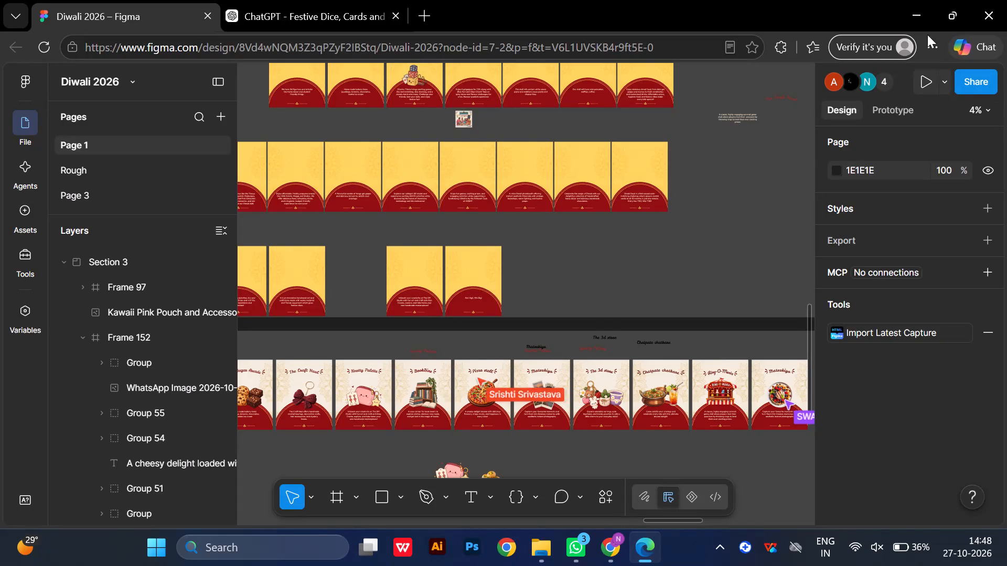
# Minimise the browser windows showing the Diwali 2026 design and the Stall Flex Drive folder.
pyautogui.click(922, 27)
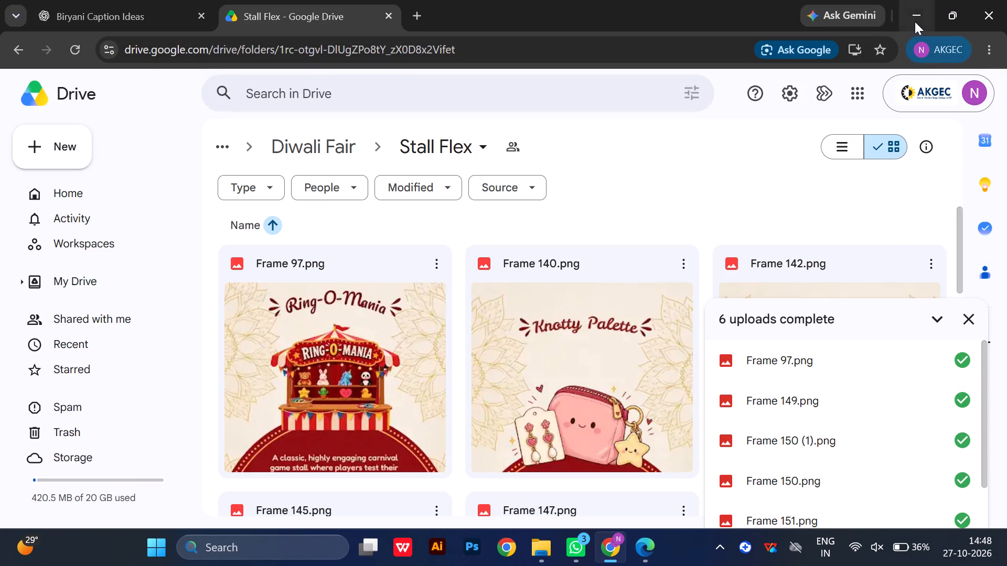
pyautogui.click(915, 21)
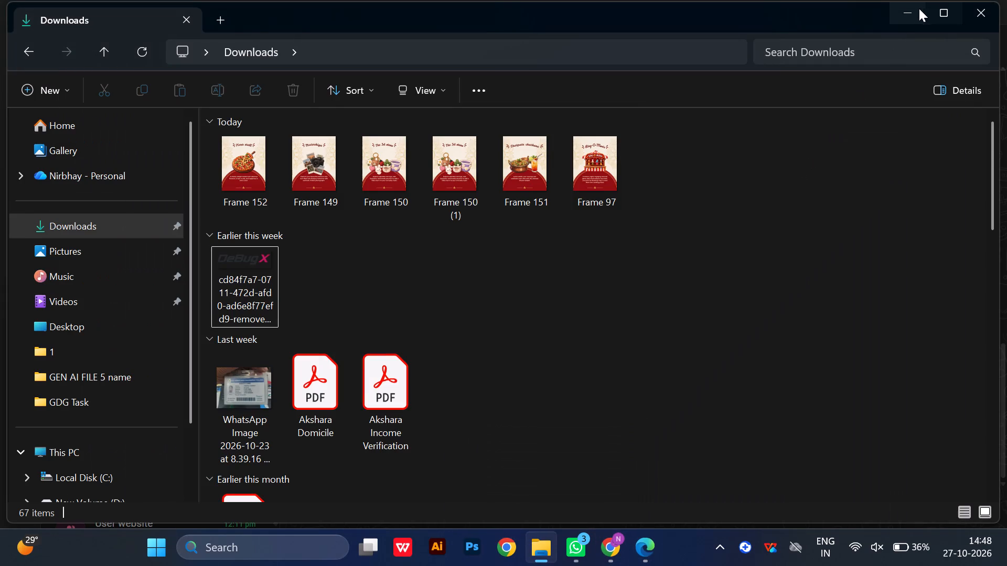
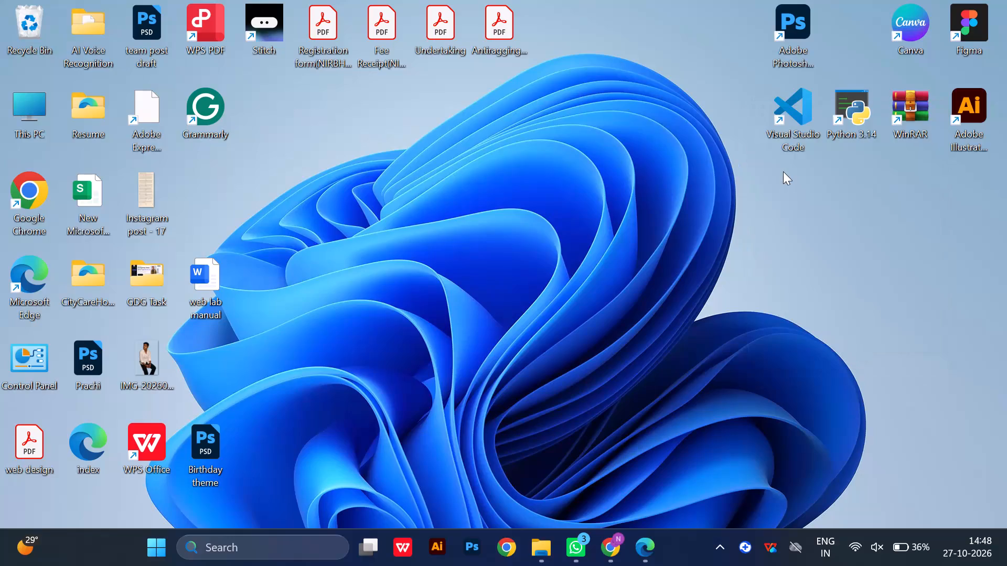
# Shut down the Windows computer.
pyautogui.hotkey('alt', 'F4')
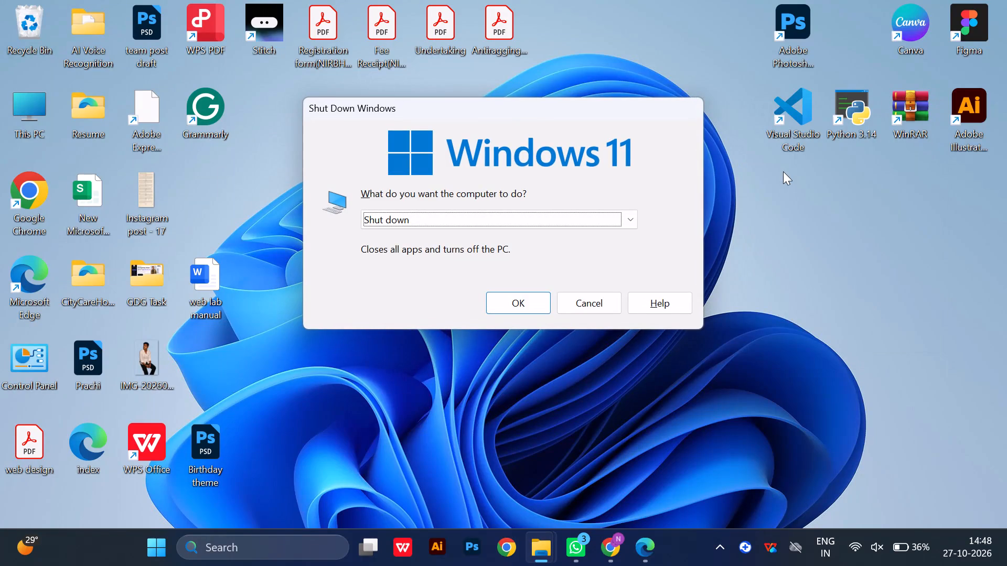
pyautogui.press('Return')
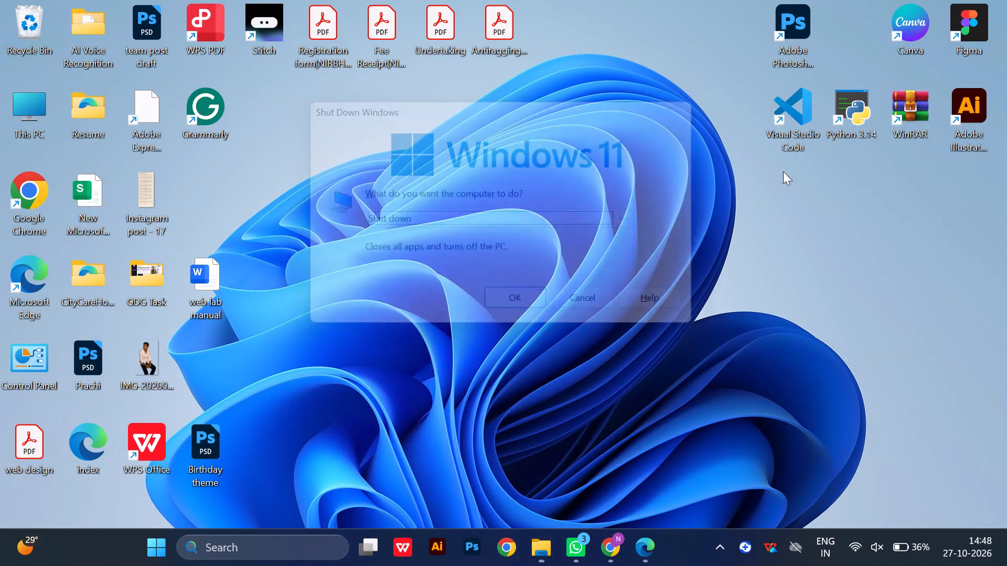